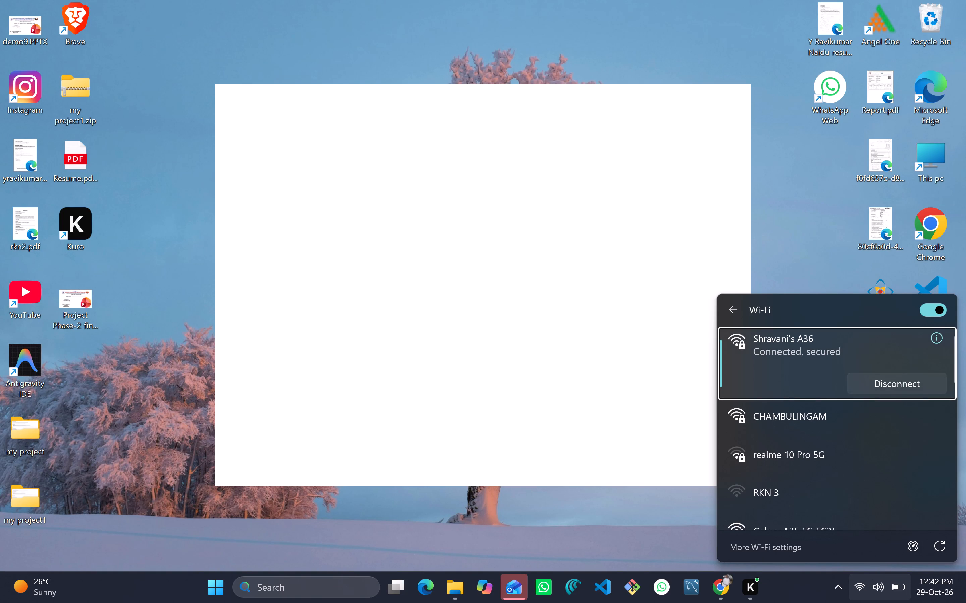
Dismiss the list of available Wi-Fi networks and return to the desktop.
left_click(828, 171)
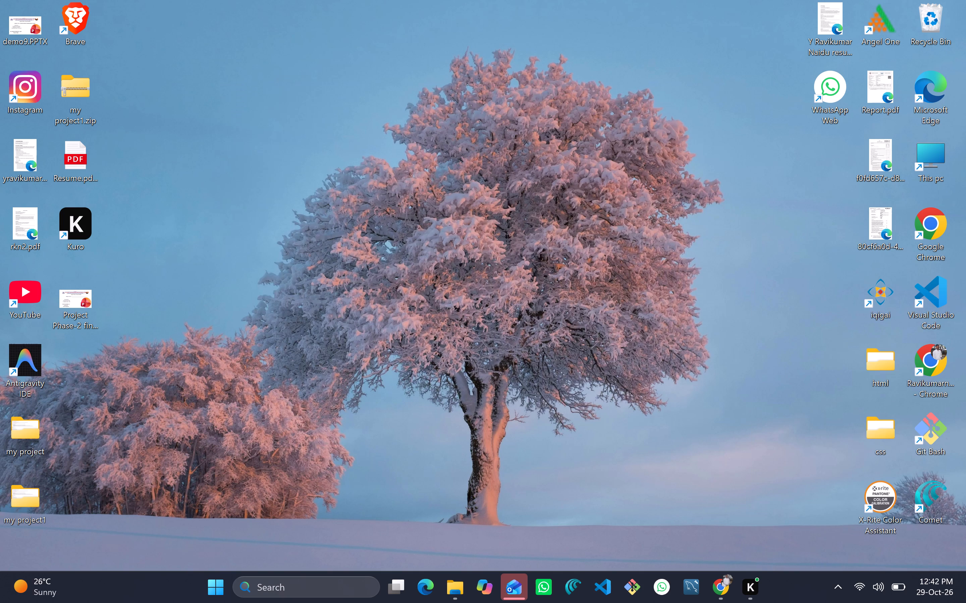
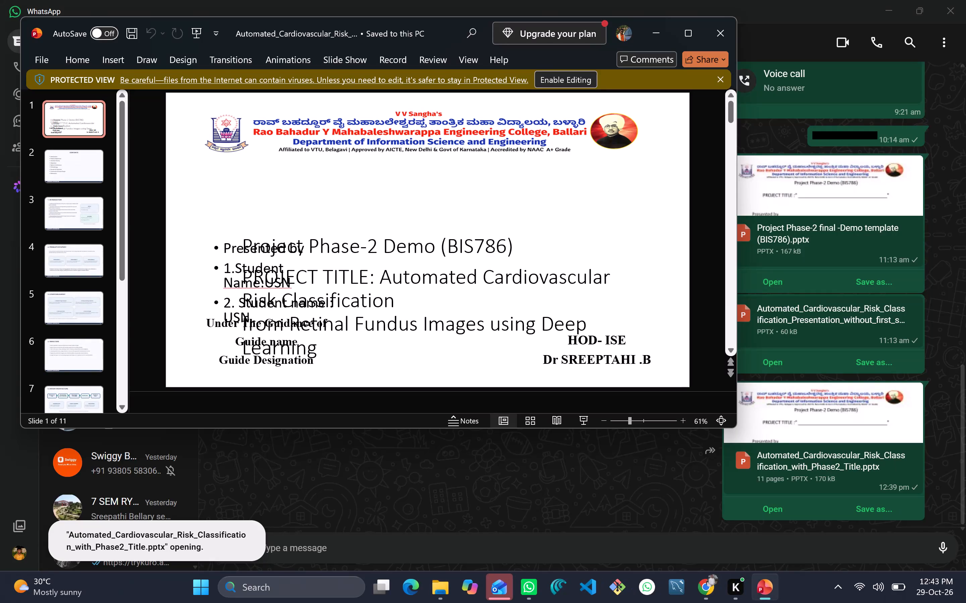
Maximize the window of the Automated Cardiovascular Risk Classification presentation and take it out of Protected View for editing.
left_click(679, 27)
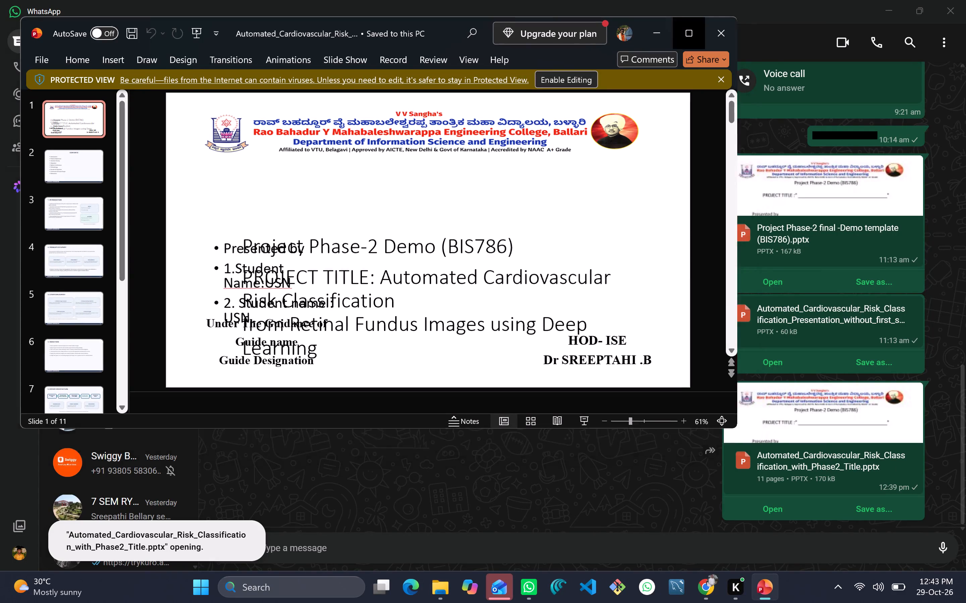
left_click(550, 60)
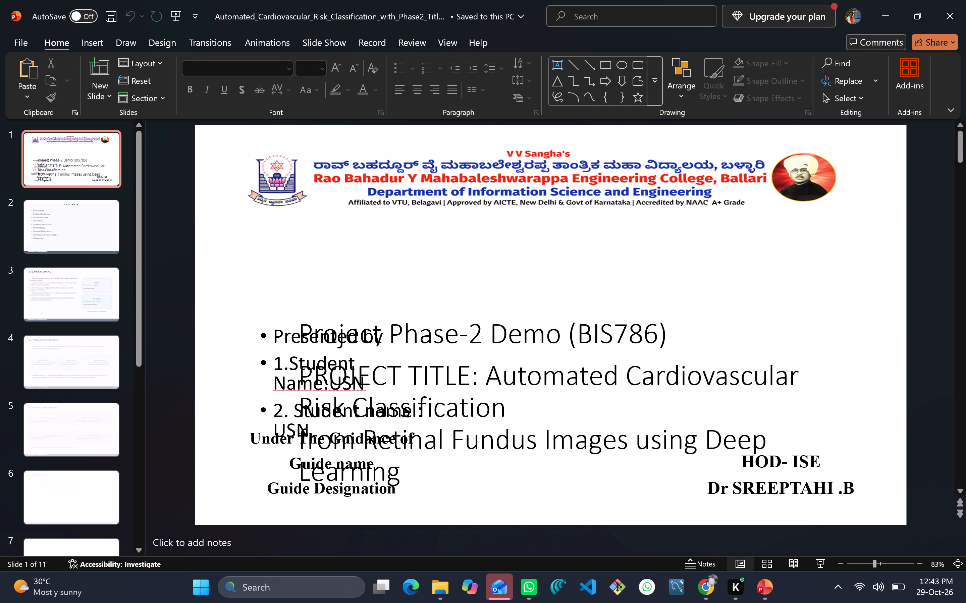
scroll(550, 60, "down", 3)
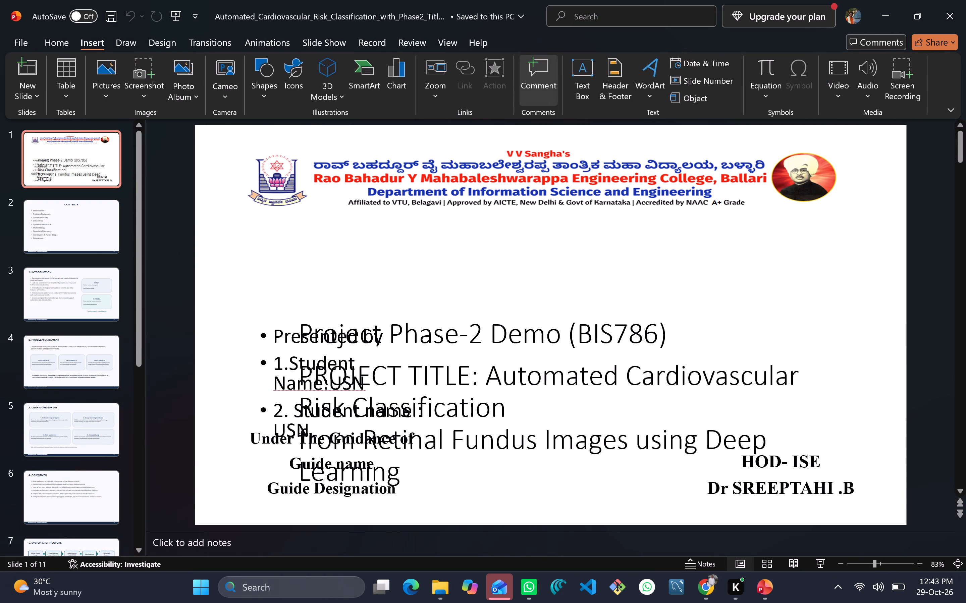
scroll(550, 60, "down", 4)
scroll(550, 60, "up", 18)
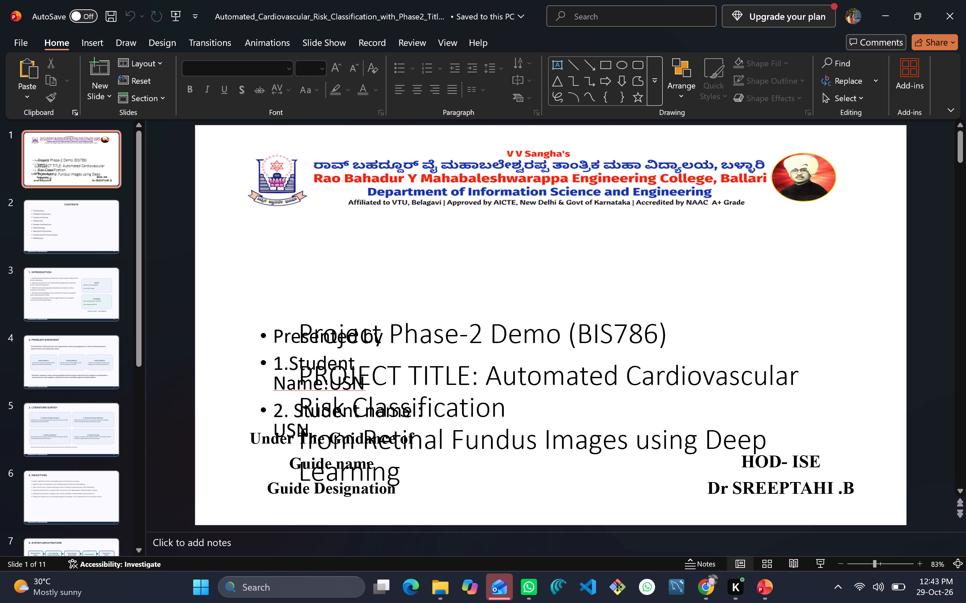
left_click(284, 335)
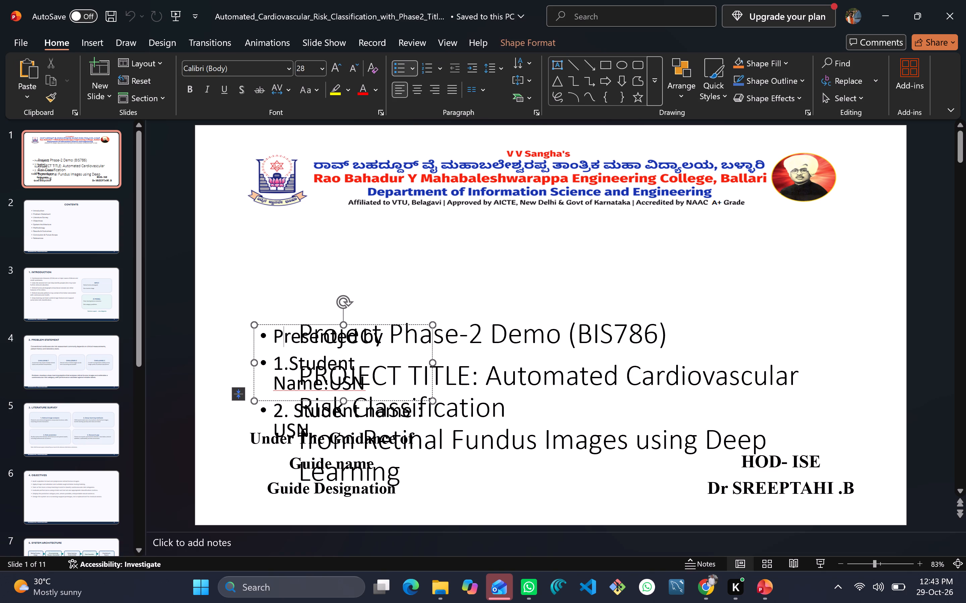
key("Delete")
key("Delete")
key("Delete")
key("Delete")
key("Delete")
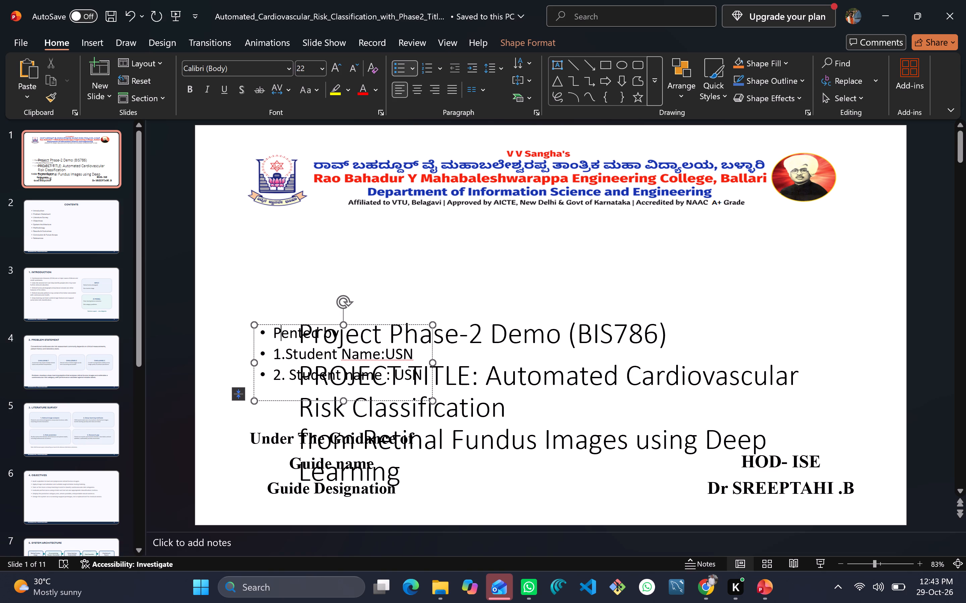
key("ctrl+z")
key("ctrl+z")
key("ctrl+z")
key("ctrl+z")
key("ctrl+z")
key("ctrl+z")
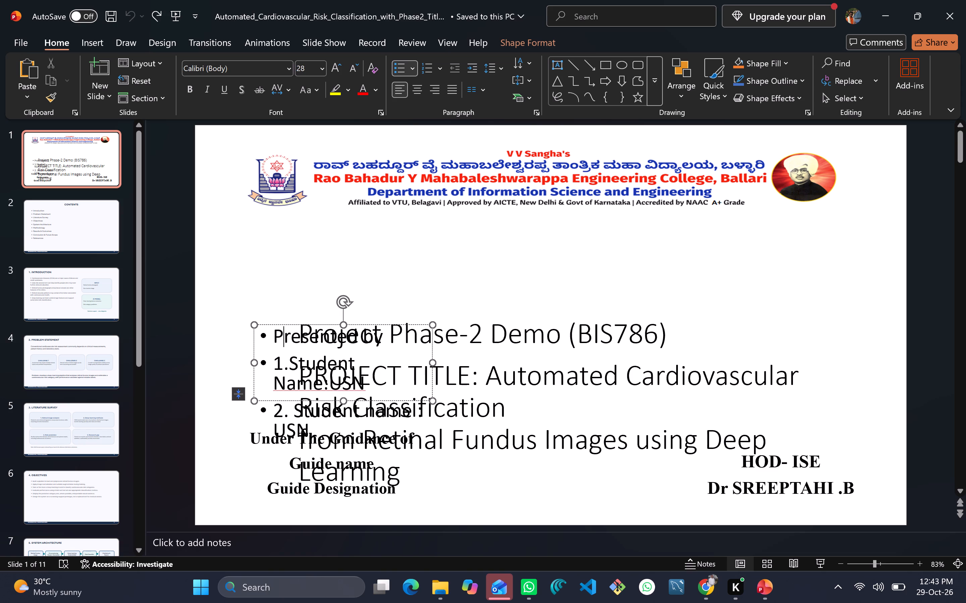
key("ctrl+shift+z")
Delete all the project phase and project title text from the title placeholder on slide 1.
left_click(581, 327)
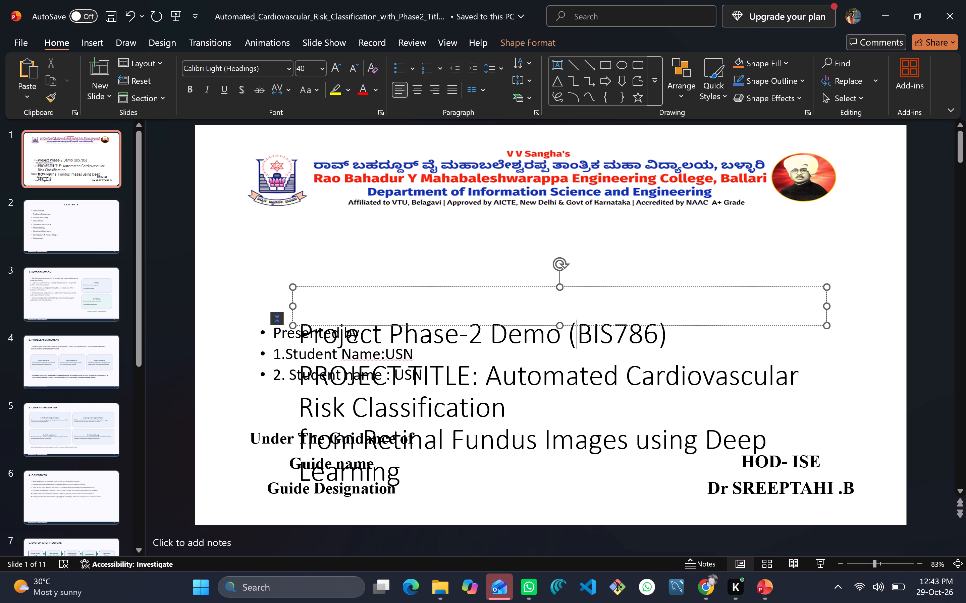
left_click(579, 344)
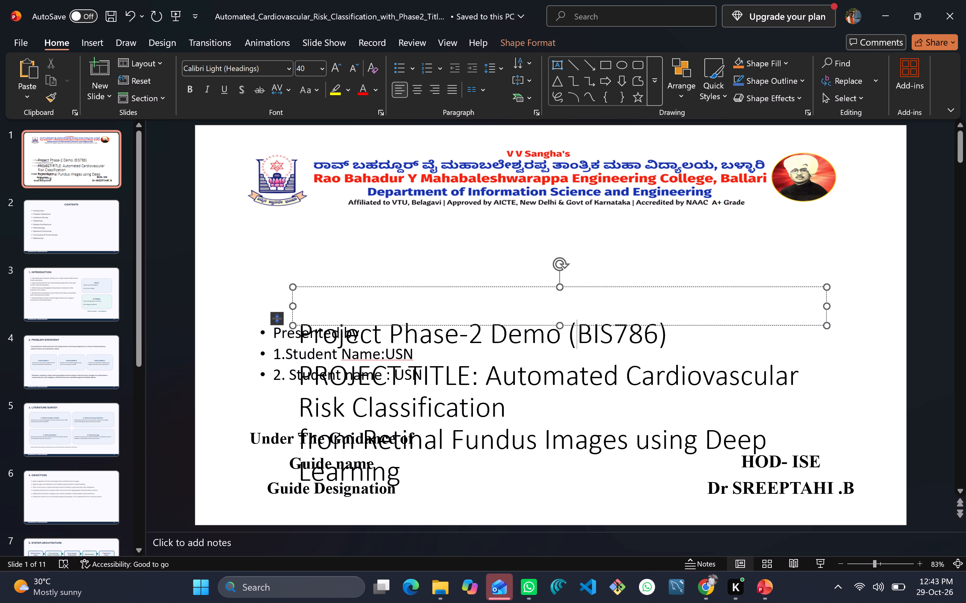
left_click_drag(671, 338, 309, 344)
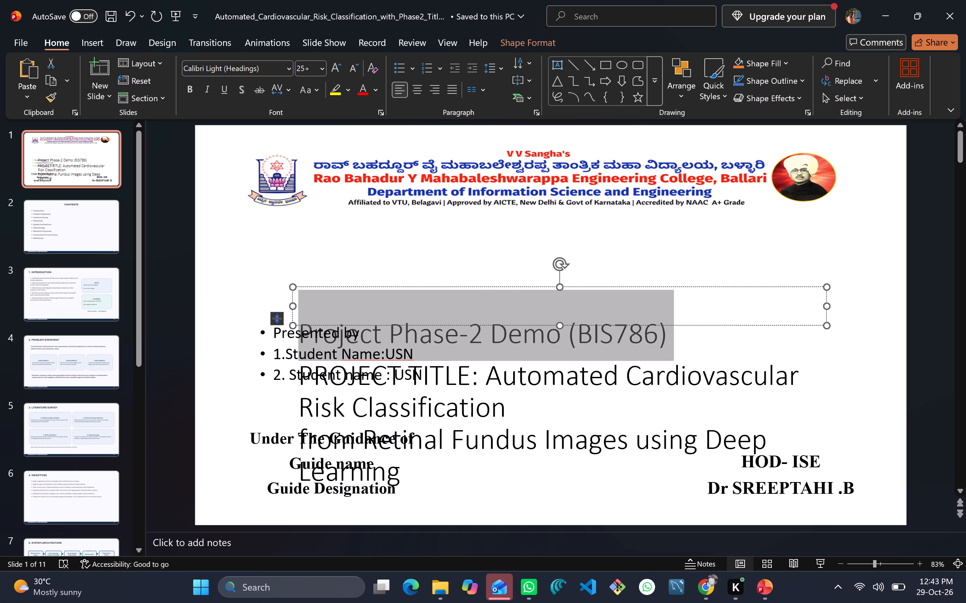
left_click_drag(309, 344, 307, 342)
key("Delete")
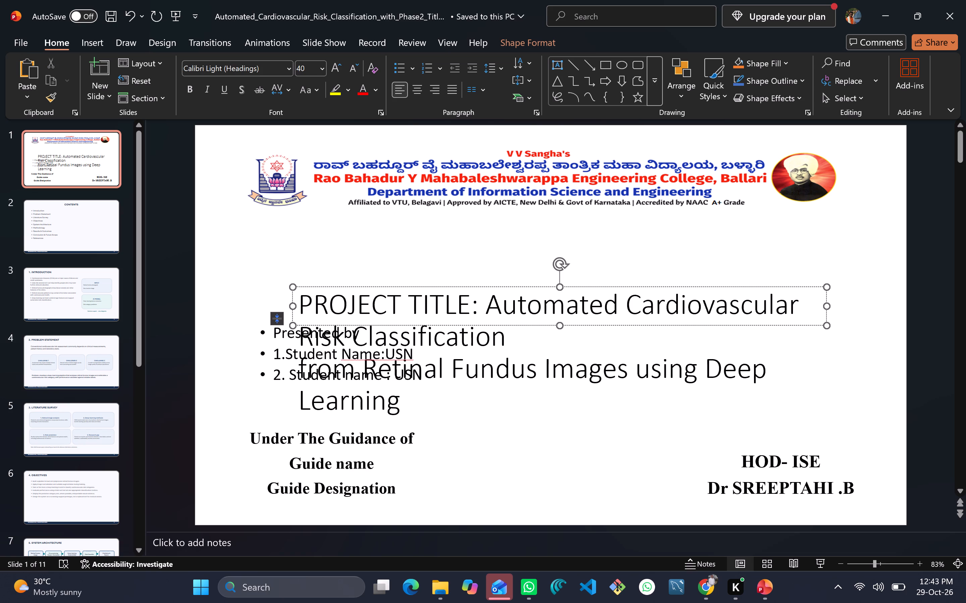
key("Delete")
key("Delete")
key("Delete")
key("Delete")
key("Delete")
key("Delete")
key("Delete")
key("Delete")
key("Delete")
key("Delete")
key("Delete")
key("Delete")
key("Delete")
key("Delete")
key("Delete")
key("Delete")
key("Delete")
key("Delete")
key("Delete")
key("Delete")
key("Delete")
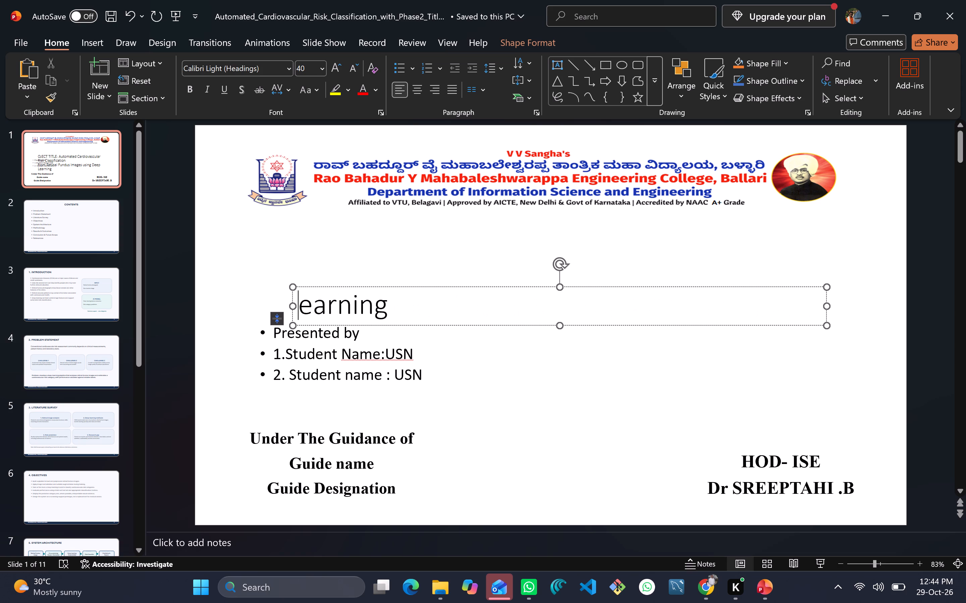
left_click(402, 215)
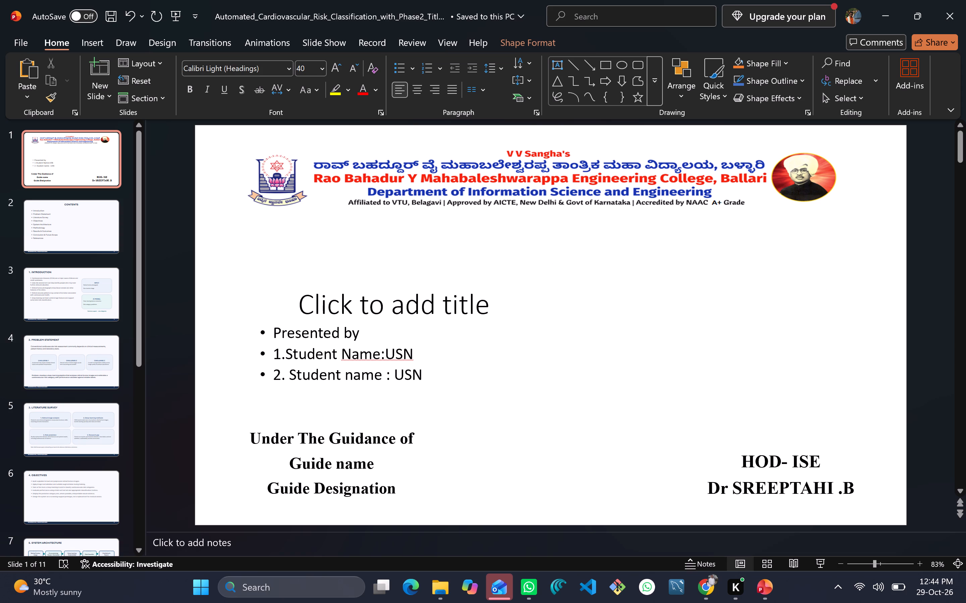
Enlarge the empty title placeholder on slide 1 by extending its top edge up towards the college header.
left_click(486, 310)
left_click(512, 258)
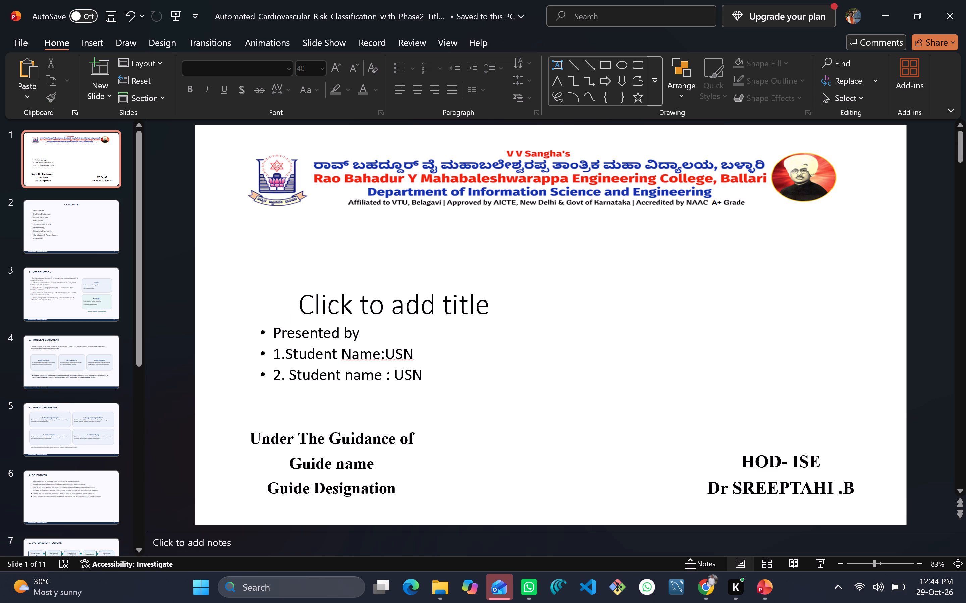
left_click(456, 309)
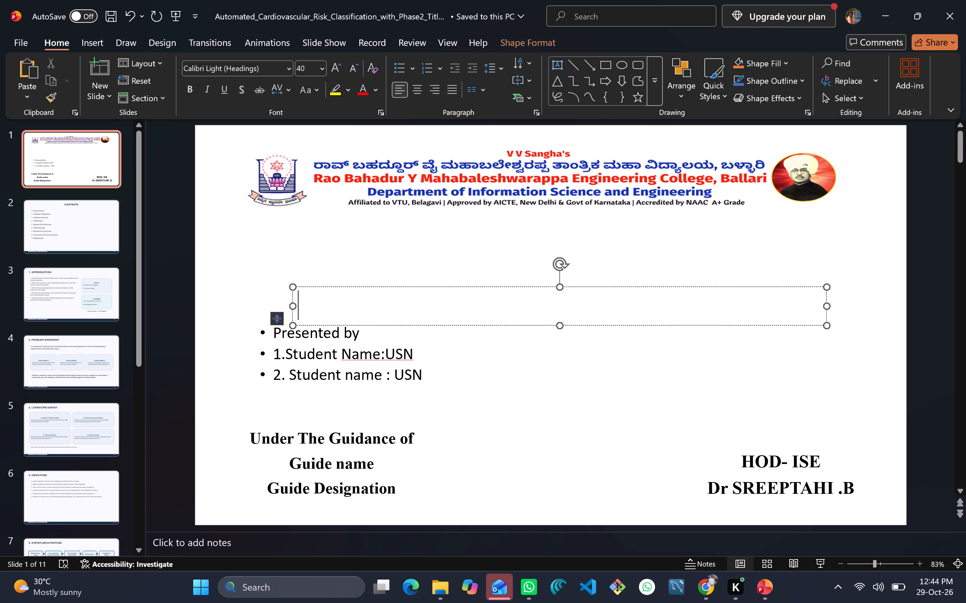
left_click_drag(559, 287, 553, 244)
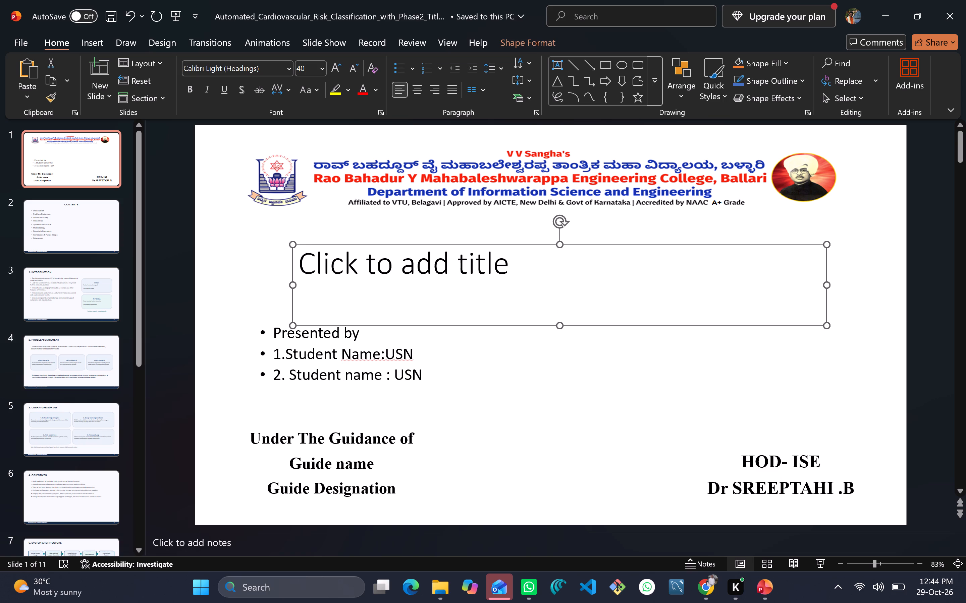
Open the enlarged title placeholder on slide 1 for text entry.
scroll(555, 330, "down", 1, "ctrl")
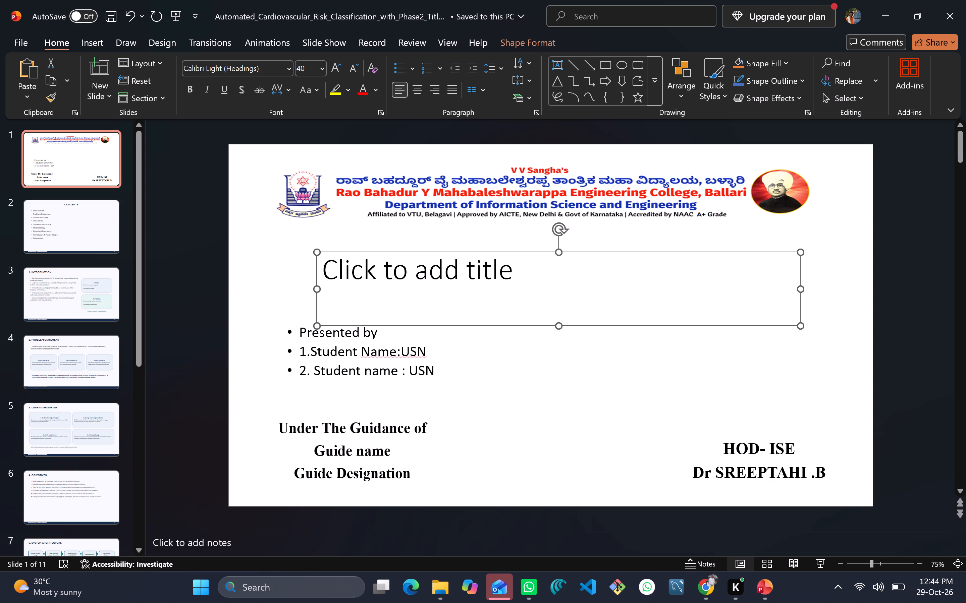
left_click(536, 282)
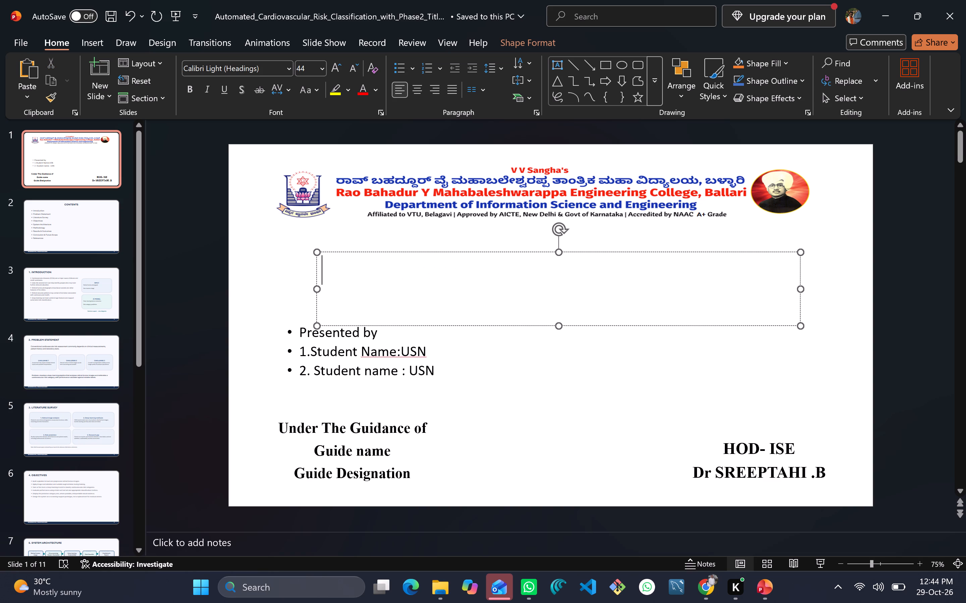
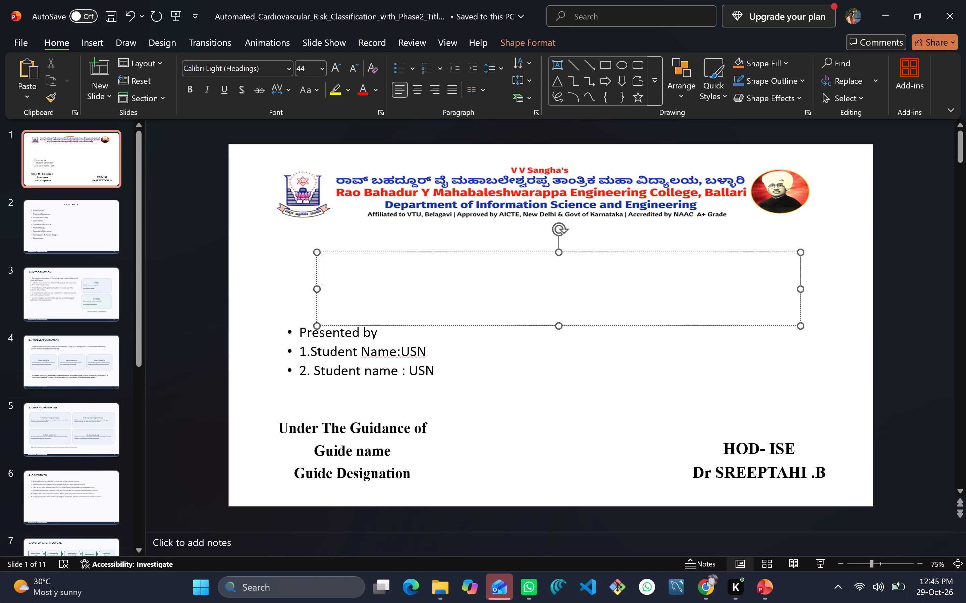
Remove the bullets from the "Presented by" line and the two student name lines on slide 1.
left_click(298, 336)
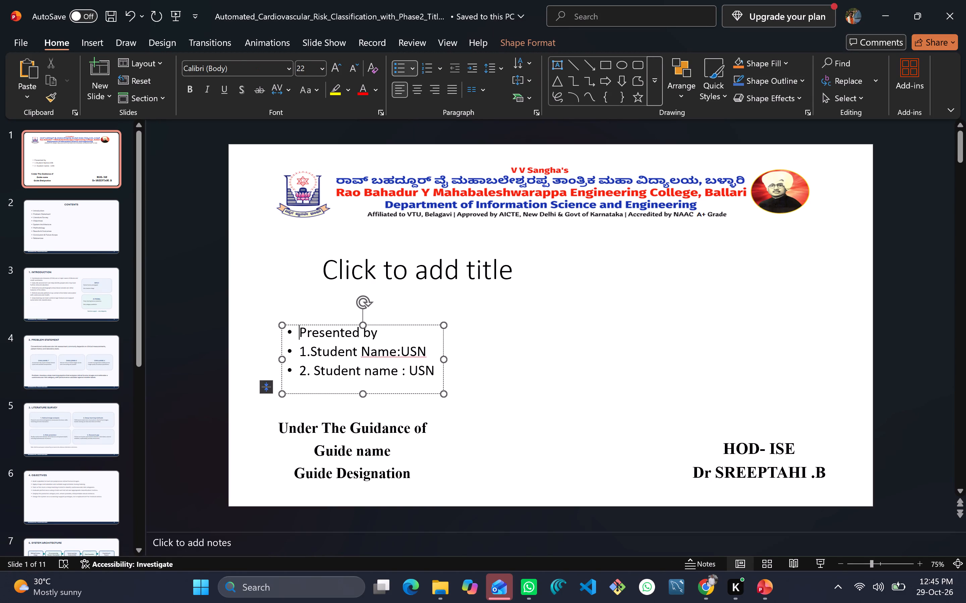
key("BackSpace")
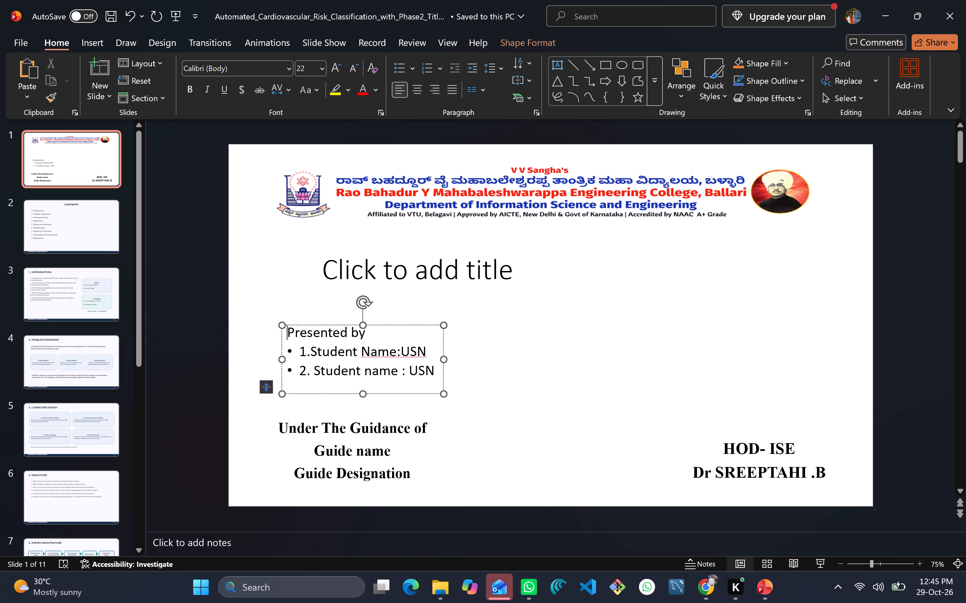
left_click(299, 345)
key("BackSpace")
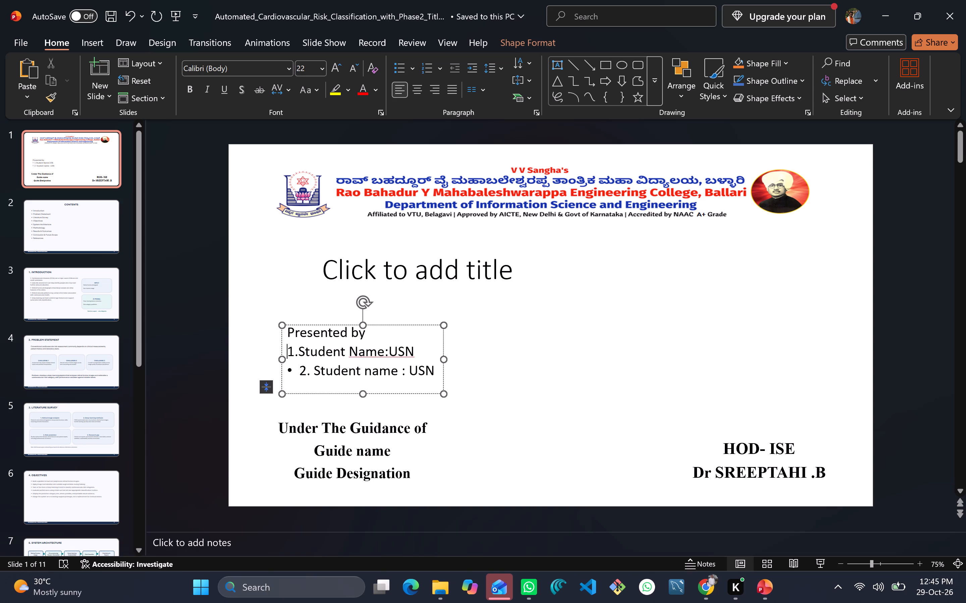
left_click(302, 372)
key("BackSpace")
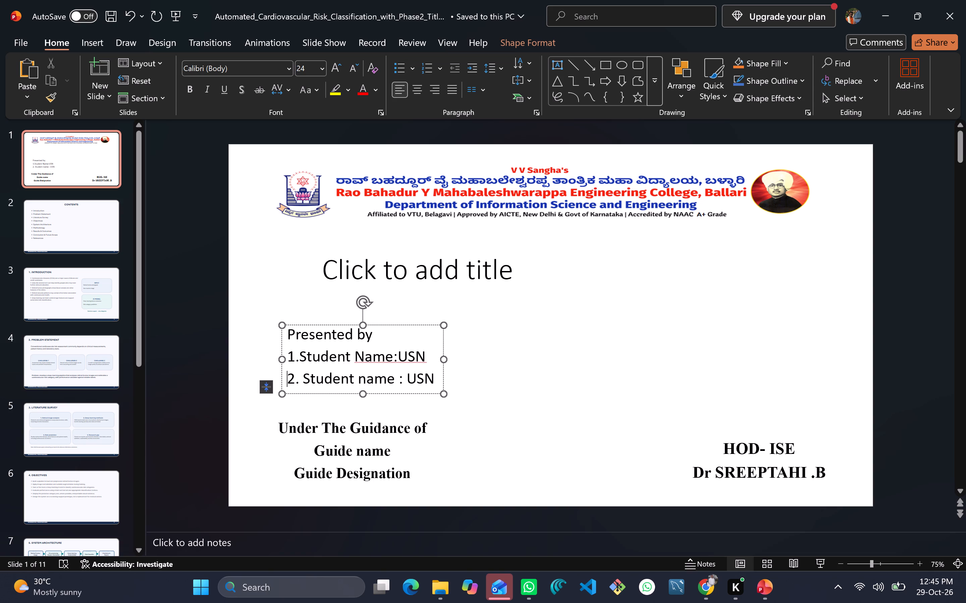
Place the text cursor after USN on the first student line, leaving the text unedited, and switch to another application.
left_click(436, 358)
left_click(559, 588)
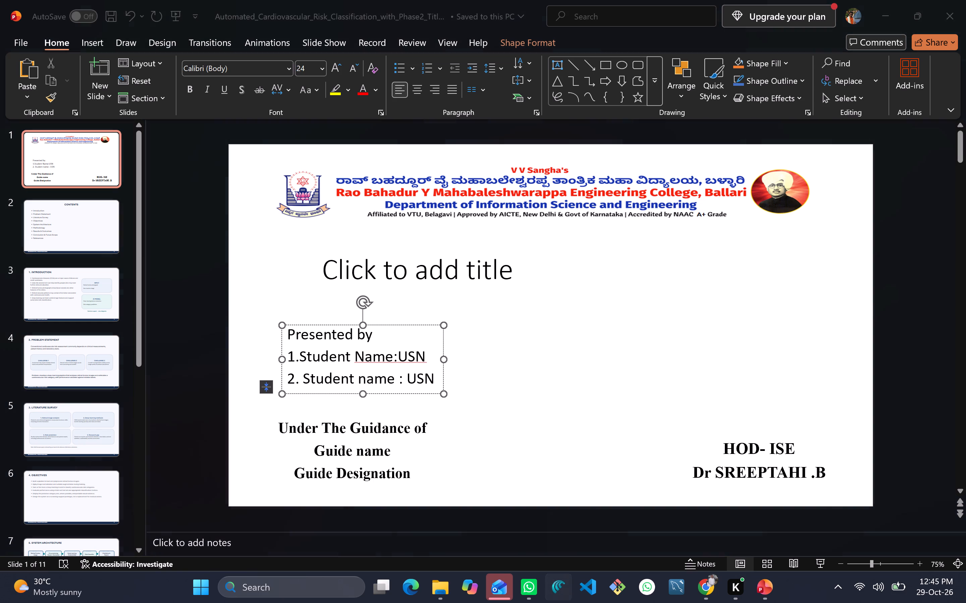
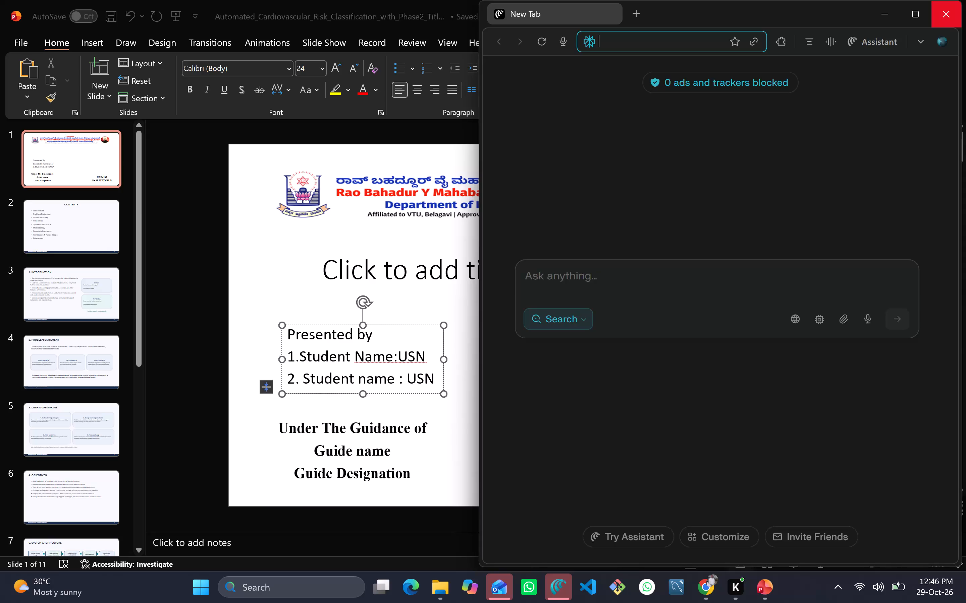
Close the browser window and paste "Automated Cardiovascular Risk Classification from Retinal Fundus Images using Deep Learning" into slide 1's title placeholder in PowerPoint.
left_click(946, 3)
left_click(493, 252)
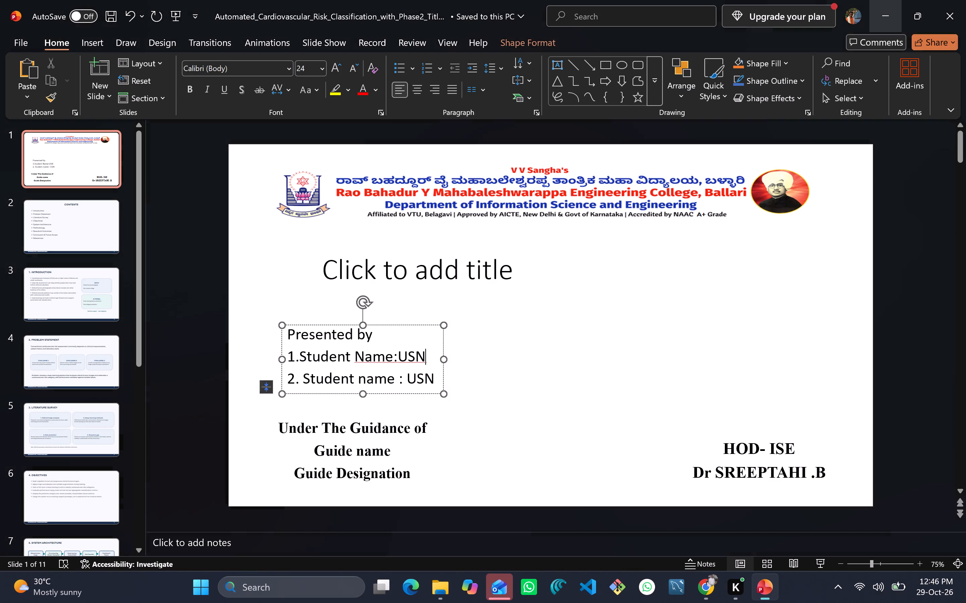
left_click(499, 264)
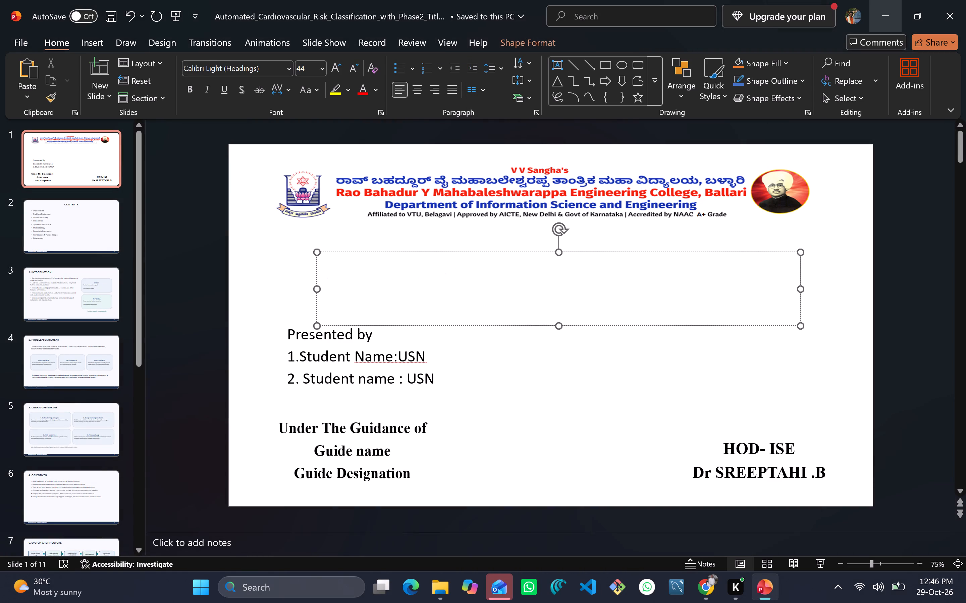
key("ctrl+v")
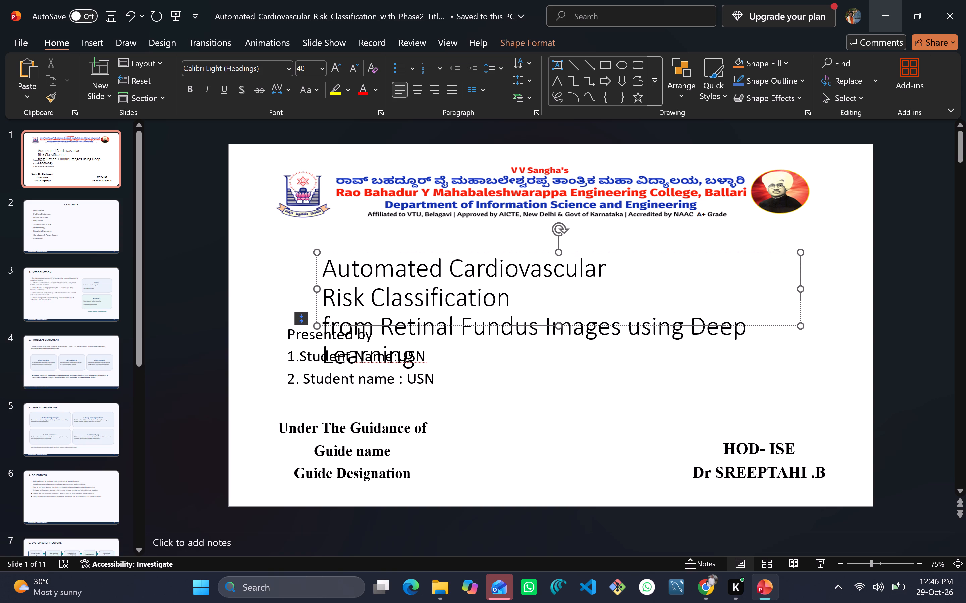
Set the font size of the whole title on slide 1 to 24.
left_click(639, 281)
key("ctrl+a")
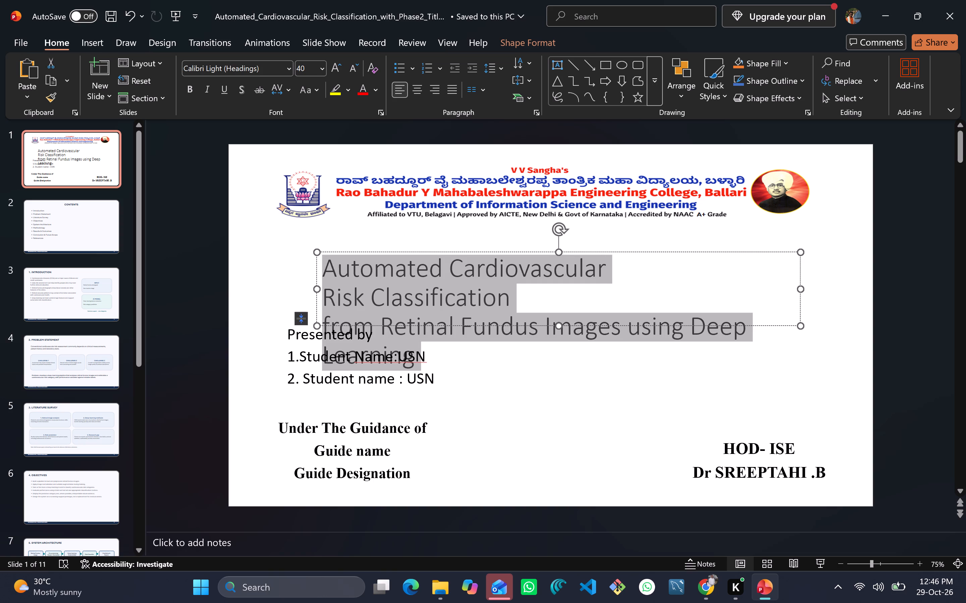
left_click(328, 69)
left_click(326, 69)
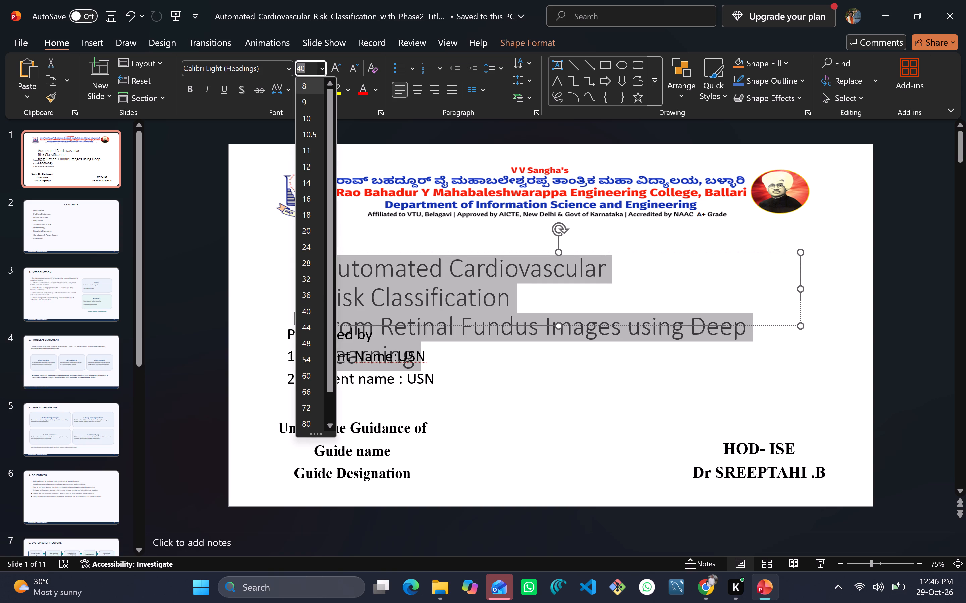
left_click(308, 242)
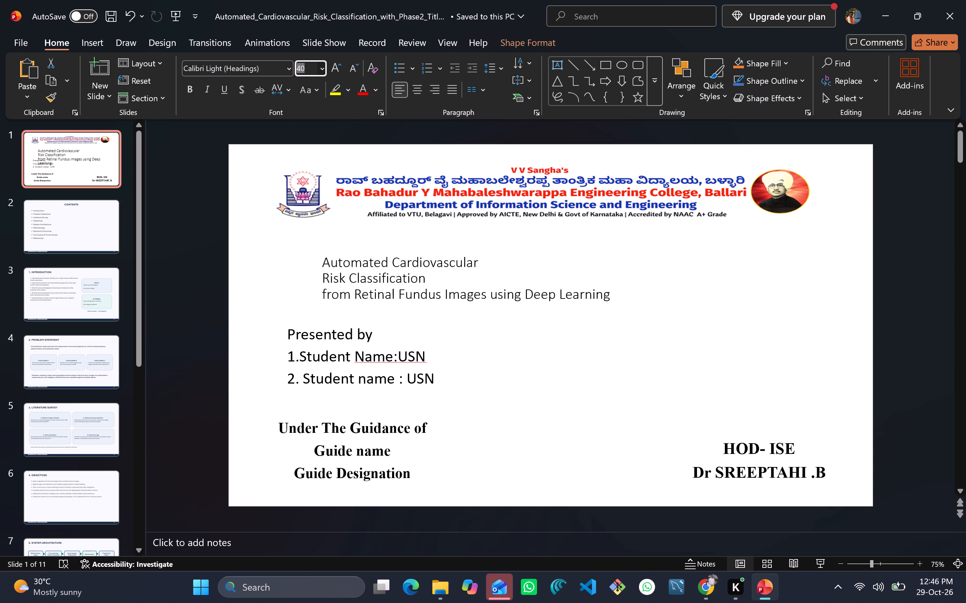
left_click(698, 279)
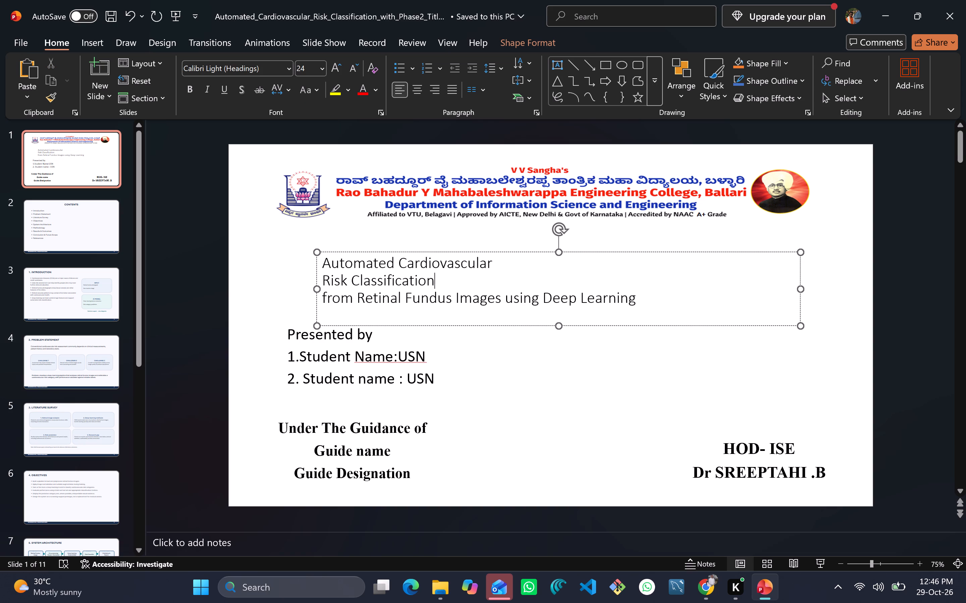
Shorten the title box from its bottom edge, leaving a gap above the "Presented by" line.
left_click_drag(556, 327, 558, 306)
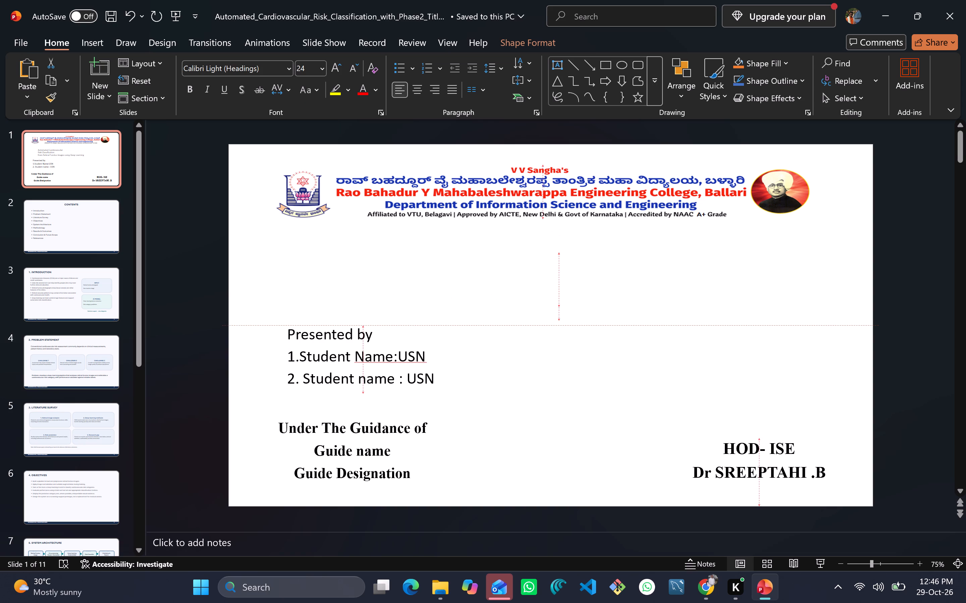
left_click_drag(558, 306, 558, 305)
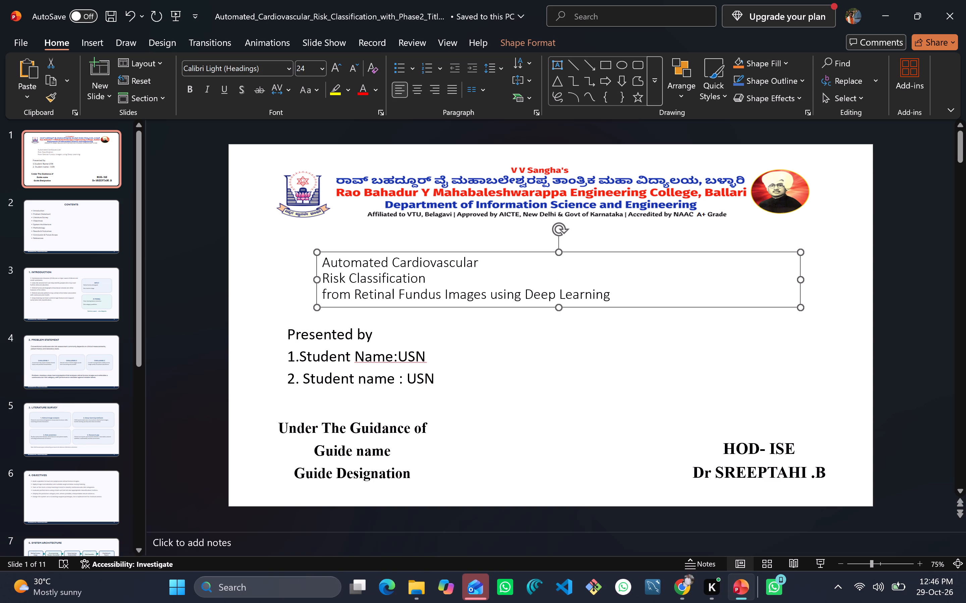
Join the title's three lines into one continuous line of text, with a space between "Classification" and "from".
left_click(326, 277)
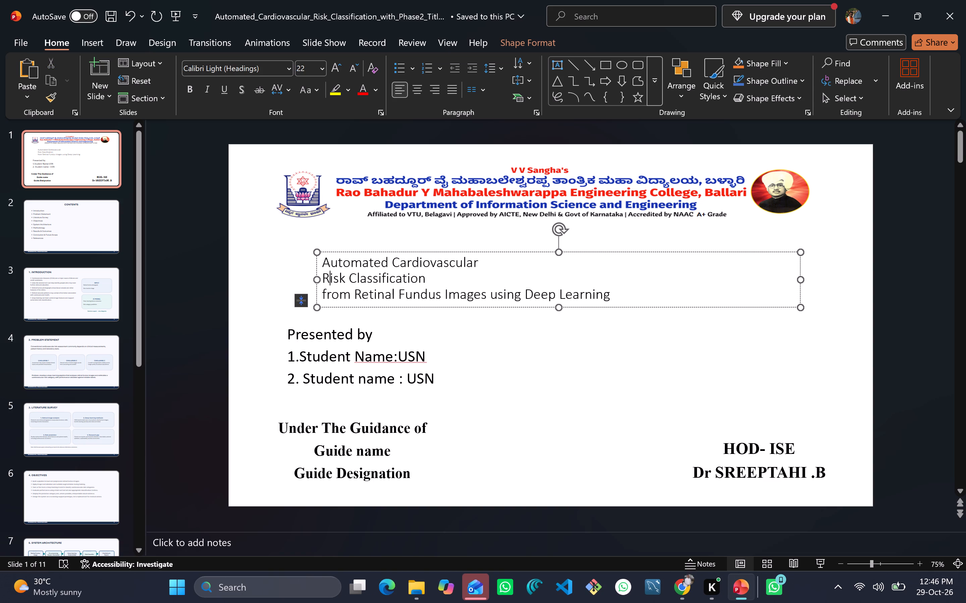
key("Left")
key("BackSpace")
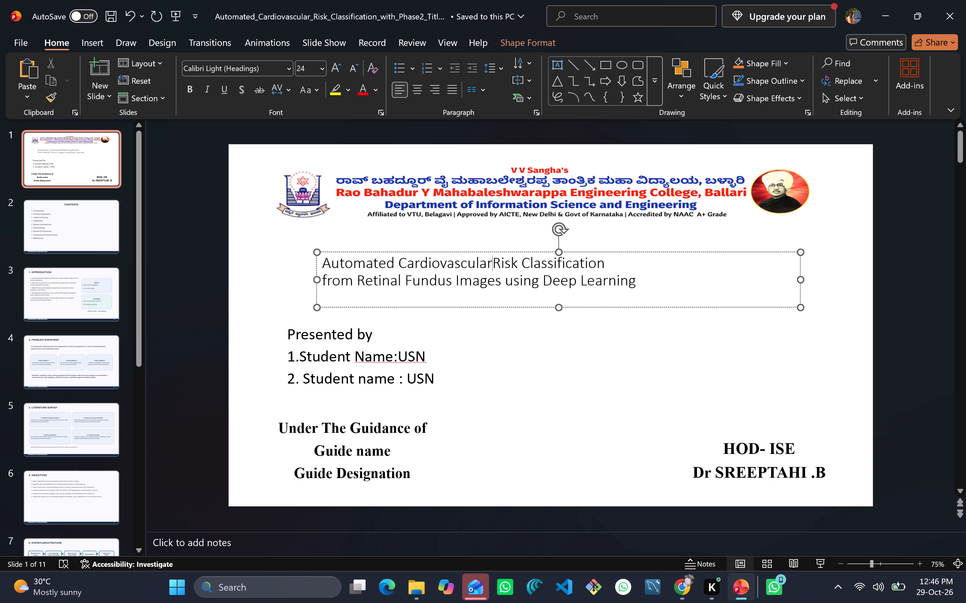
left_click(324, 282)
key("BackSpace")
key("Return")
key("BackSpace")
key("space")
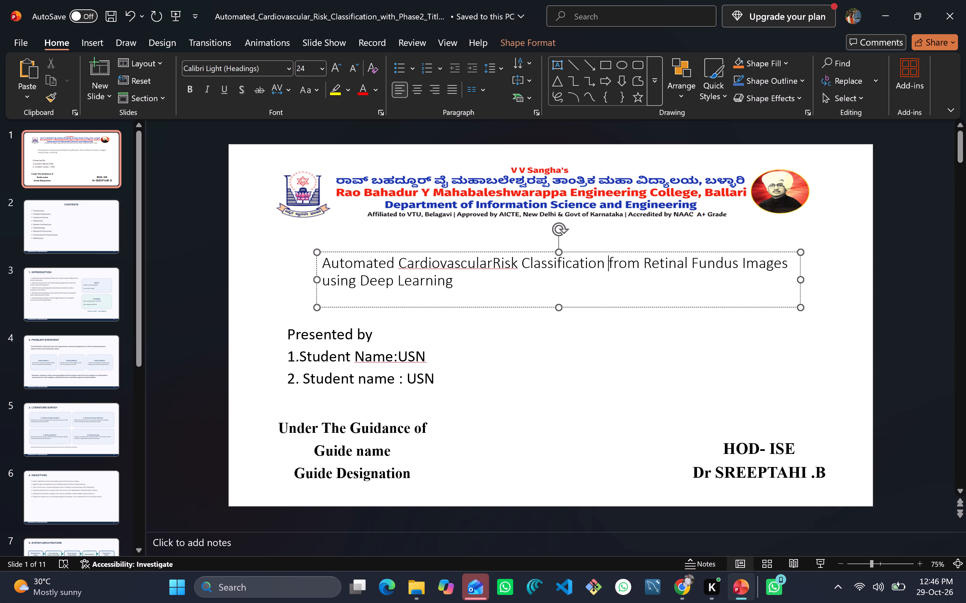
Make the whole title bold and set its font size to 28.
left_click(383, 295)
key("ctrl+a")
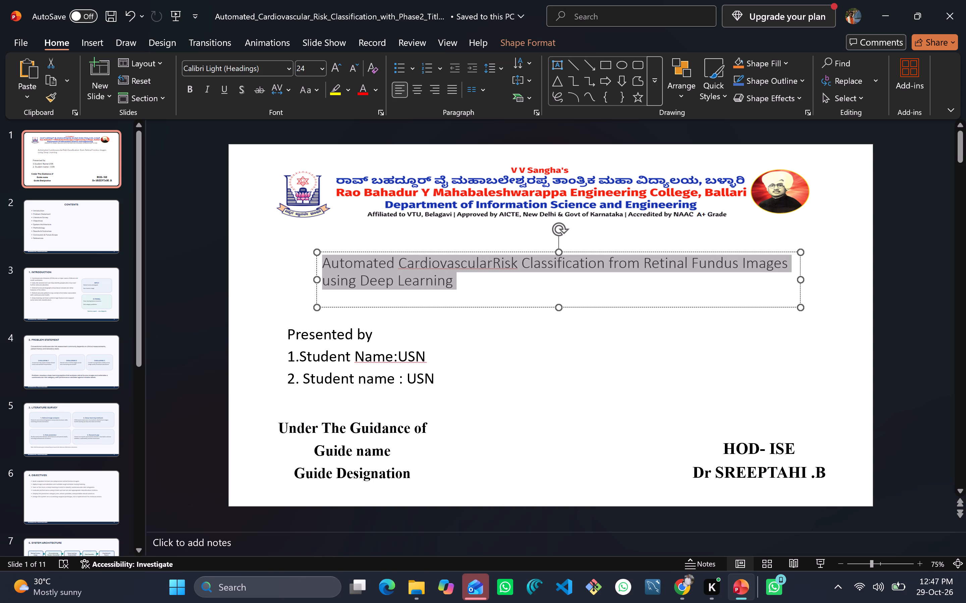
left_click(191, 91)
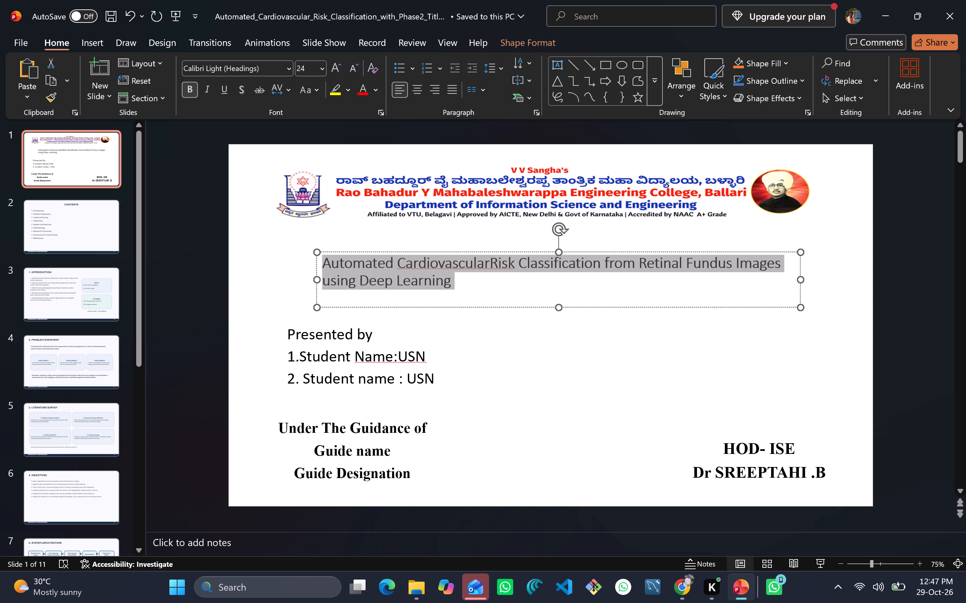
left_click(450, 299)
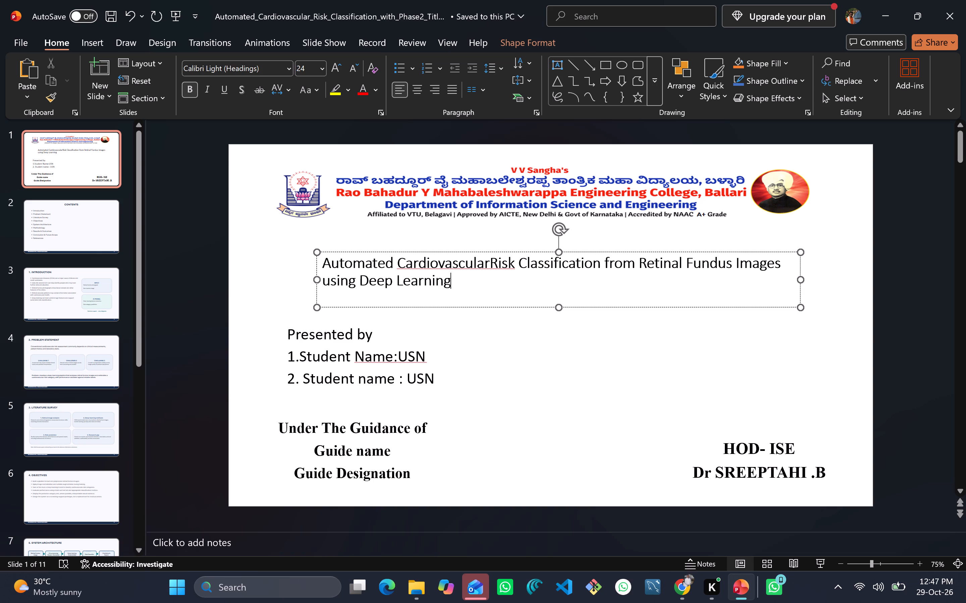
left_click_drag(322, 262, 479, 298)
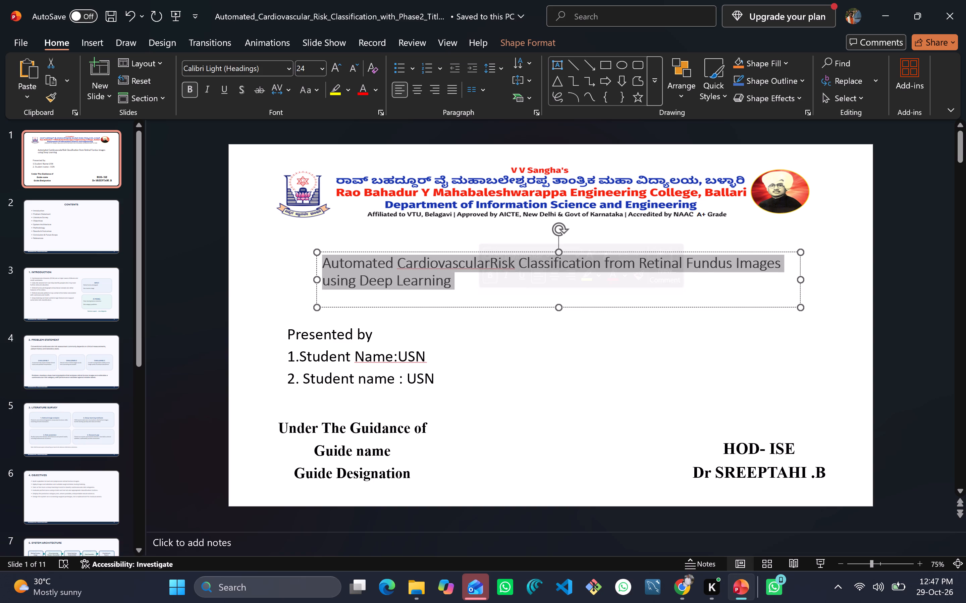
left_click(322, 66)
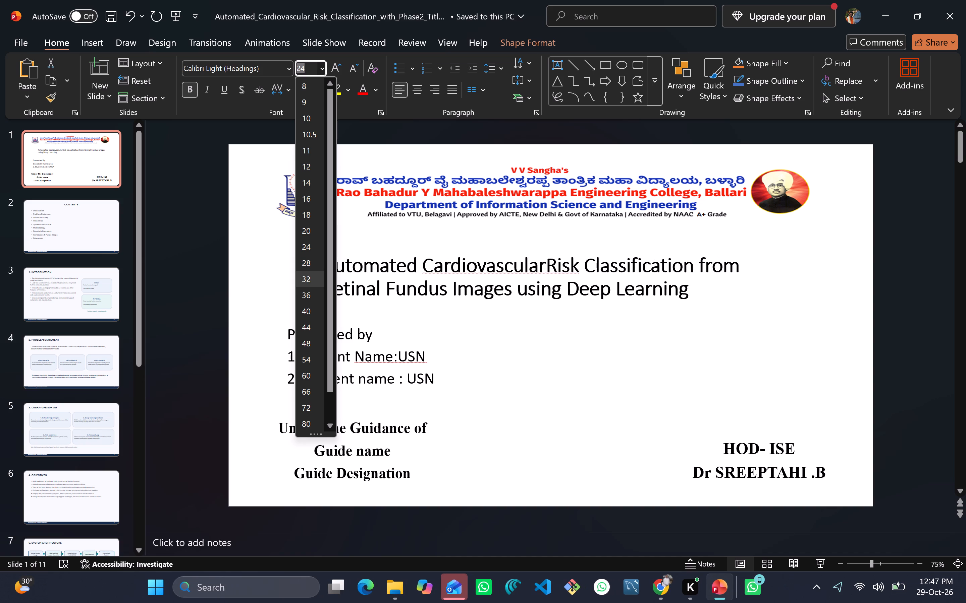
left_click(304, 265)
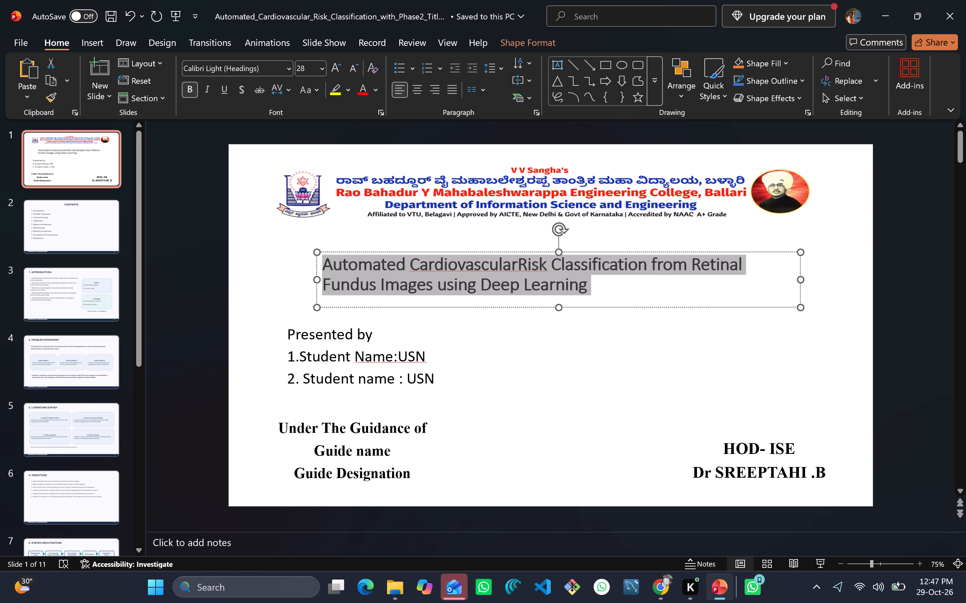
Insert the missing space between "Cardiovascular" and "Risk" in the title.
left_click(508, 267)
left_click(516, 267)
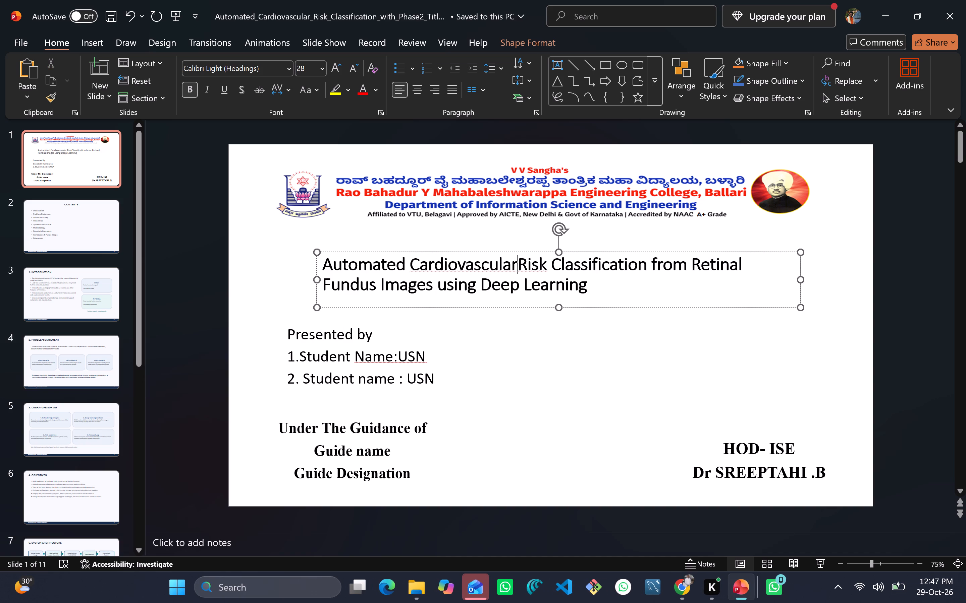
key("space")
left_click(633, 355)
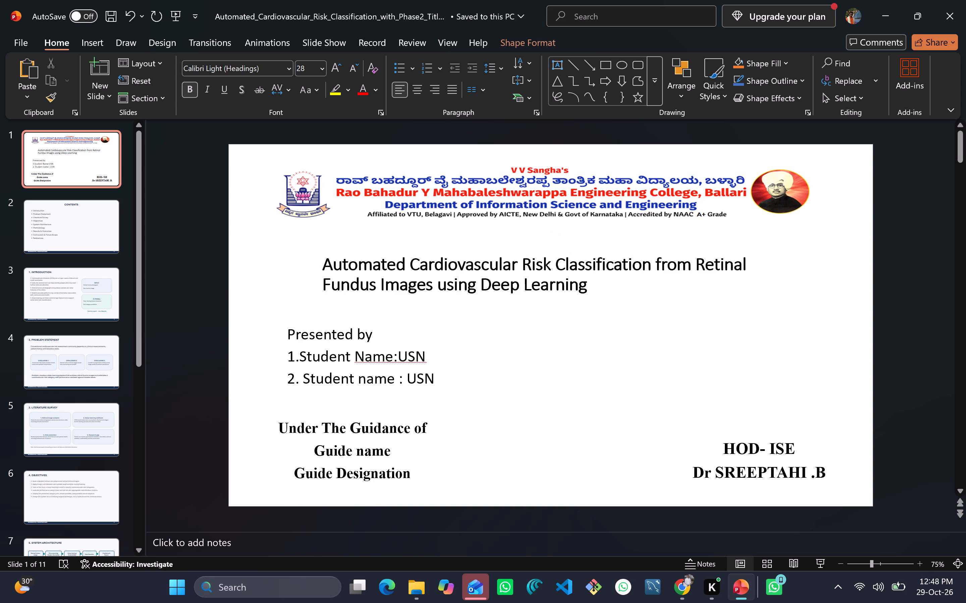
Enlarge the college header banner from its lower-right corner until it reaches down to just above the title.
left_click(553, 193)
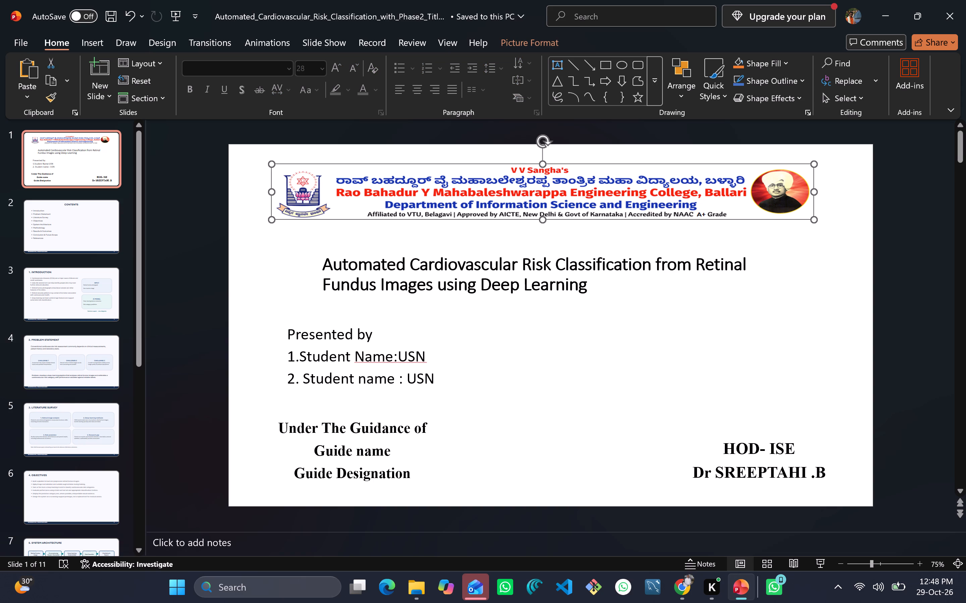
left_click_drag(815, 221, 834, 238)
left_click(798, 293)
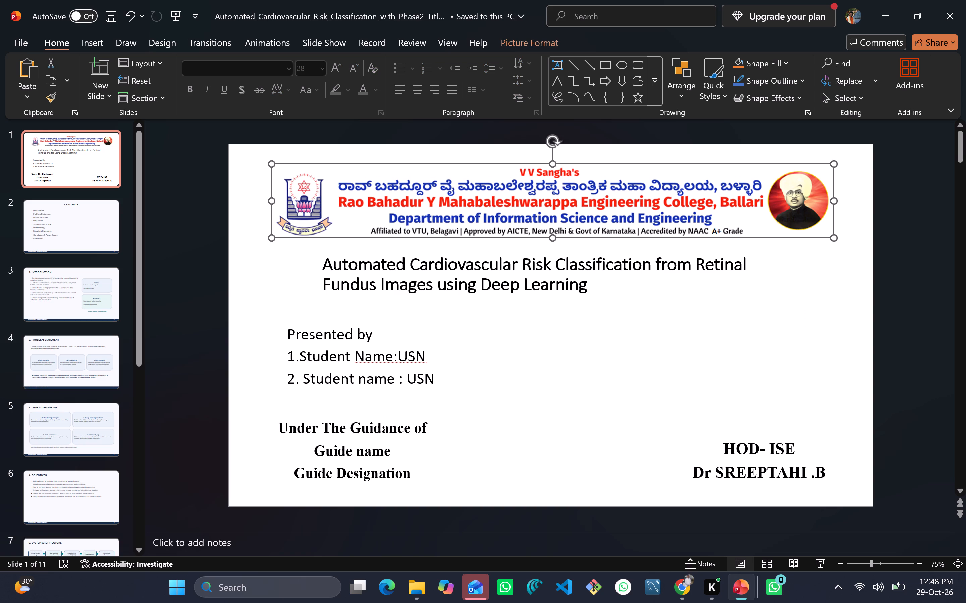
left_click(750, 237)
left_click_drag(831, 238, 847, 246)
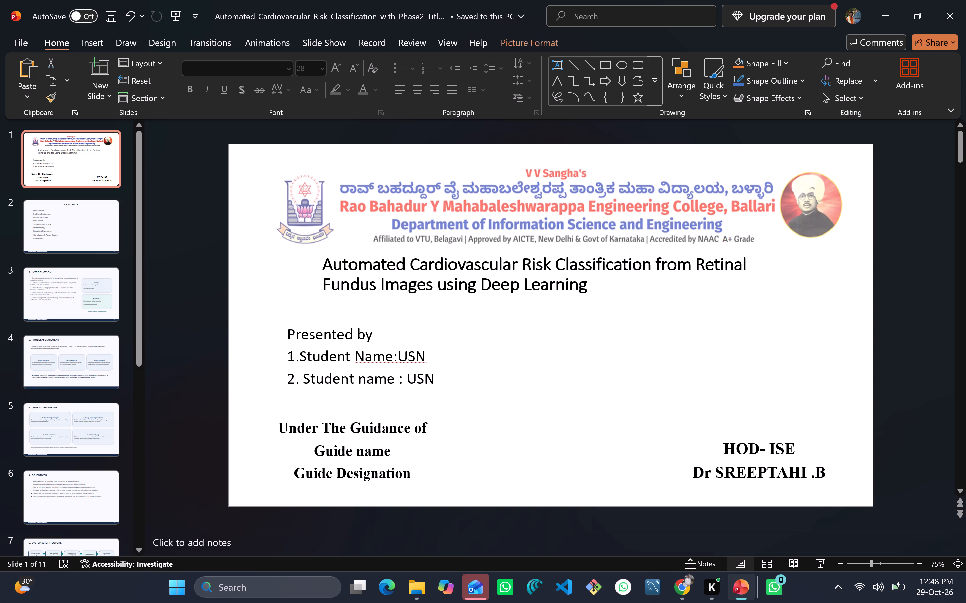
left_click_drag(847, 246, 846, 245)
left_click(809, 318)
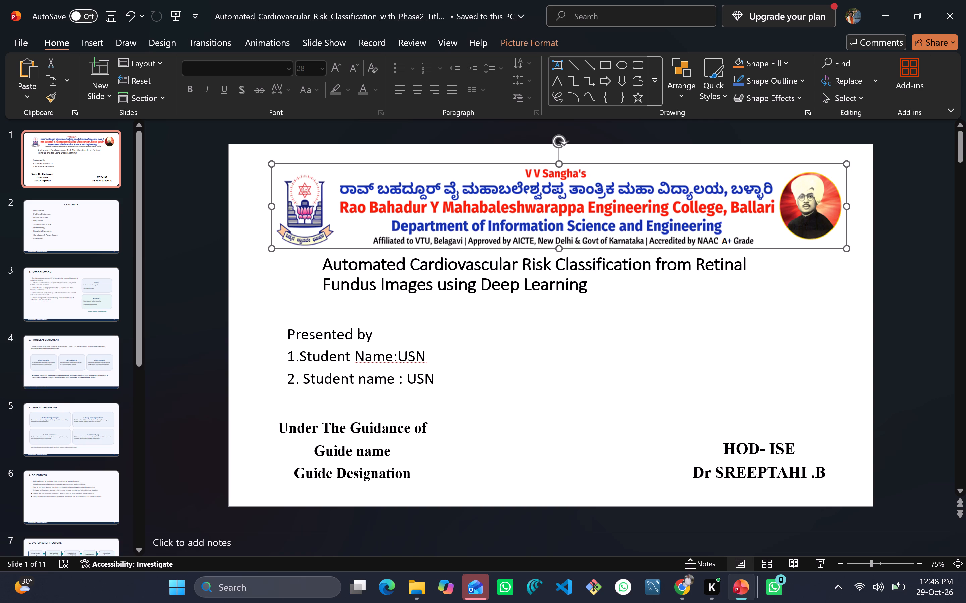
Shorten the title box from its top edge to clear the enlarged banner, and rotate the box level with the slide.
left_click(566, 274)
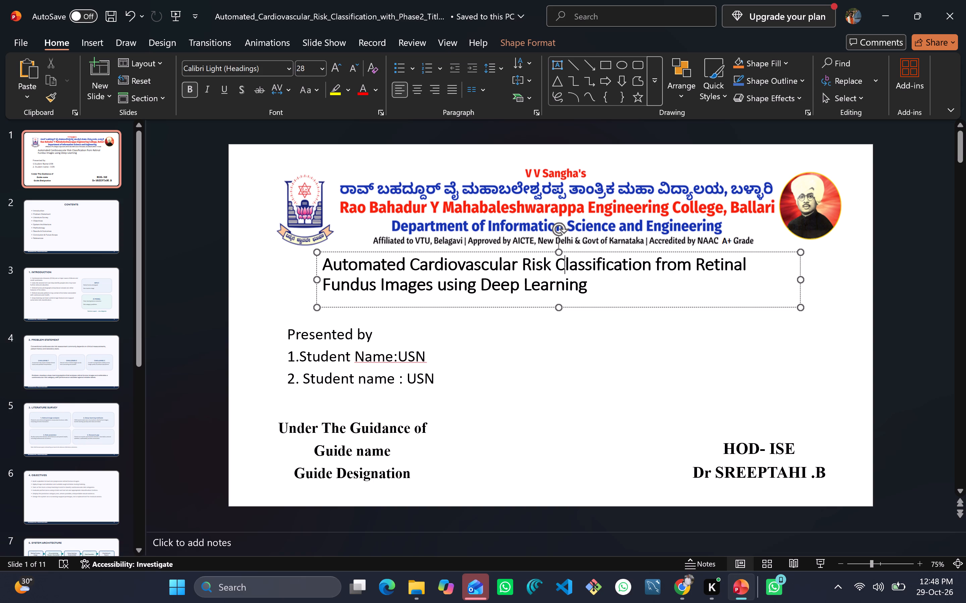
left_click_drag(559, 227, 569, 251)
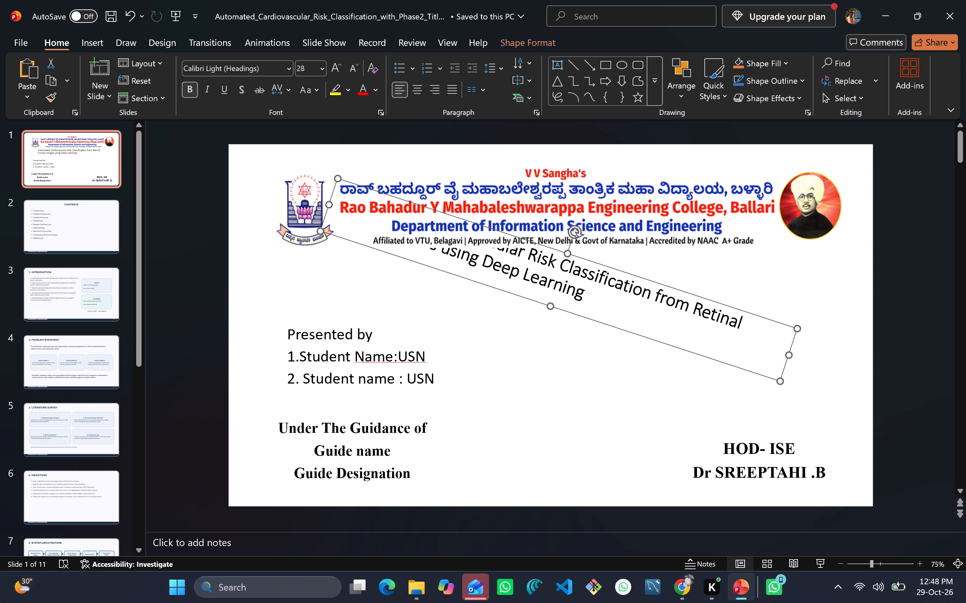
left_click_drag(569, 251, 551, 258)
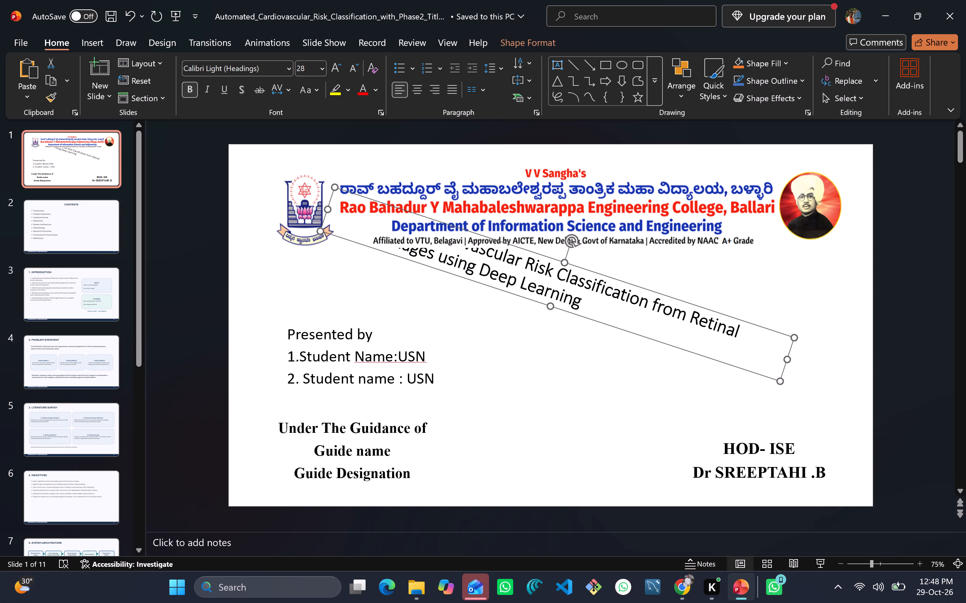
left_click_drag(572, 242, 554, 242)
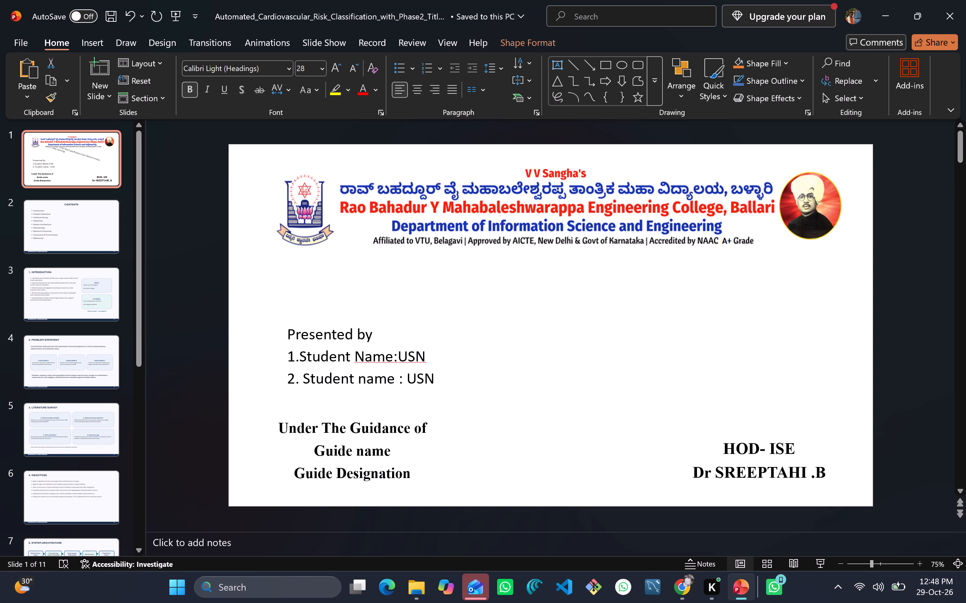
left_click_drag(554, 242, 549, 244)
left_click_drag(549, 244, 549, 243)
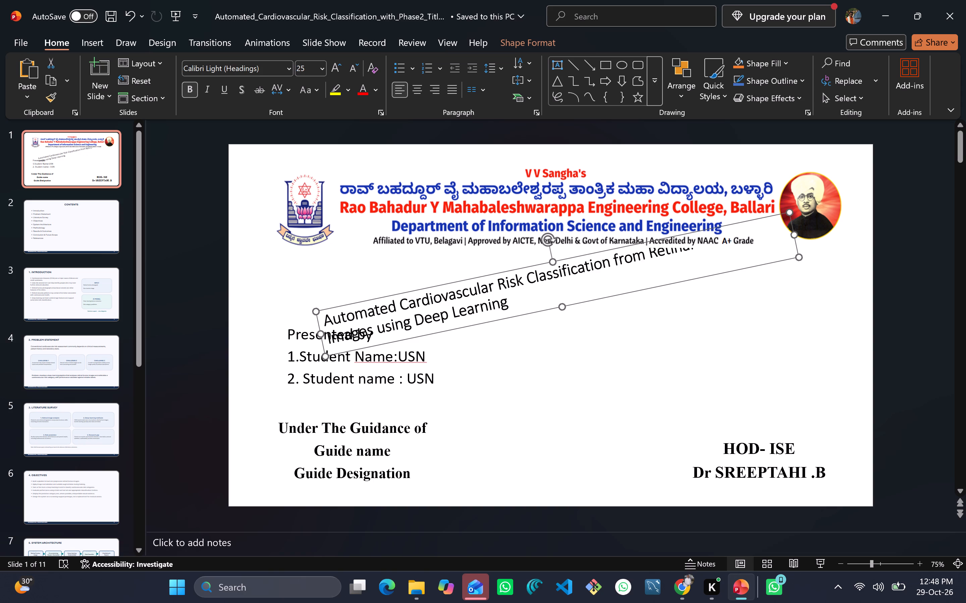
left_click_drag(549, 243, 555, 241)
left_click_drag(555, 241, 563, 239)
left_click_drag(563, 239, 559, 240)
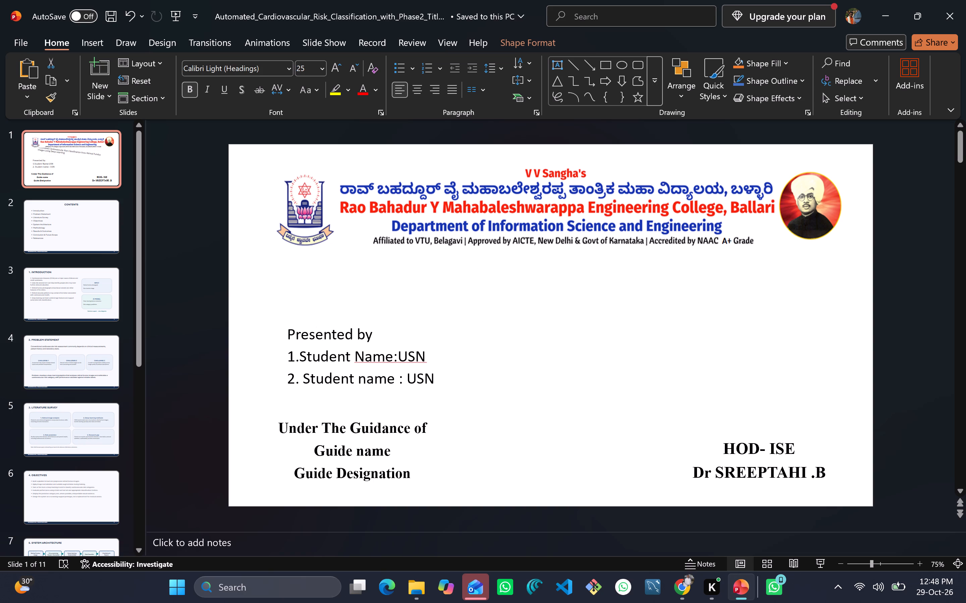
left_click_drag(559, 240, 558, 240)
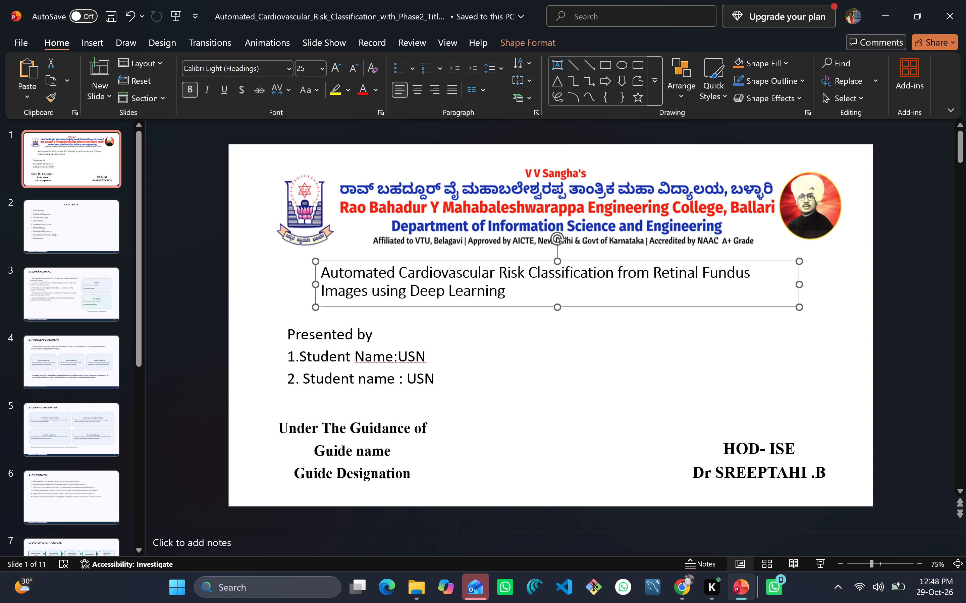
left_click(694, 360)
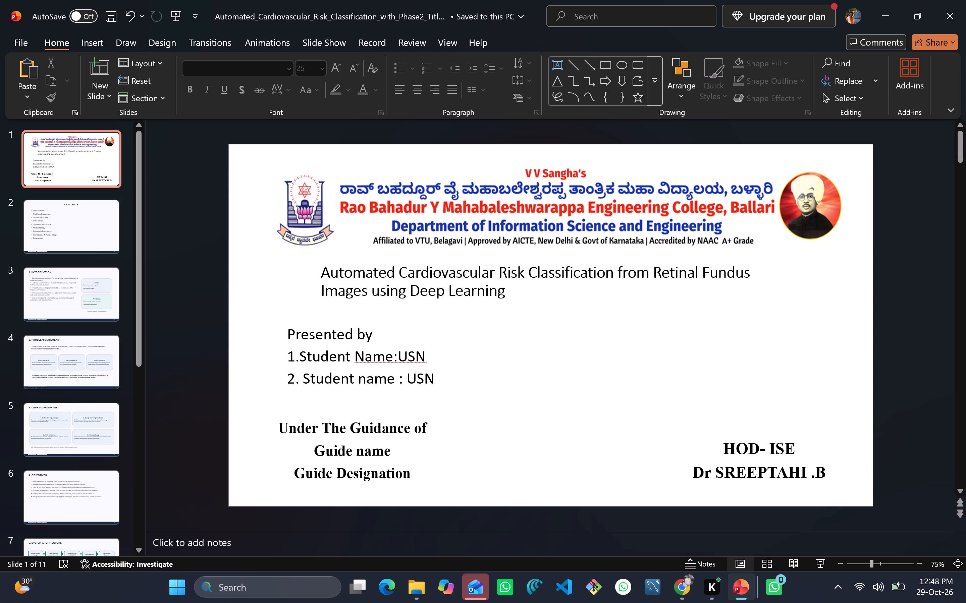
Enlarge the title box slightly from its lower-right corner so the title text displays larger.
left_click(325, 269)
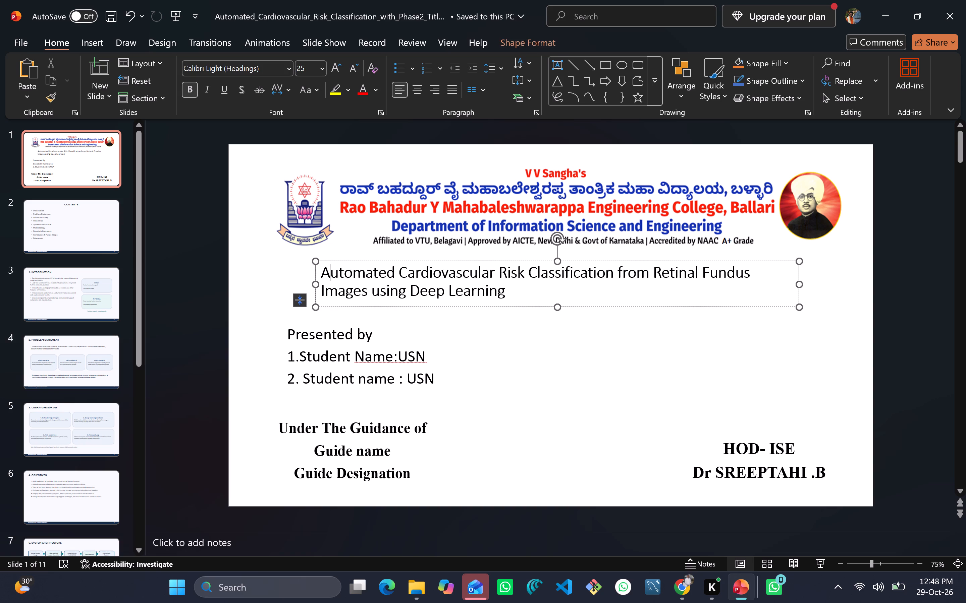
left_click_drag(795, 307, 807, 314)
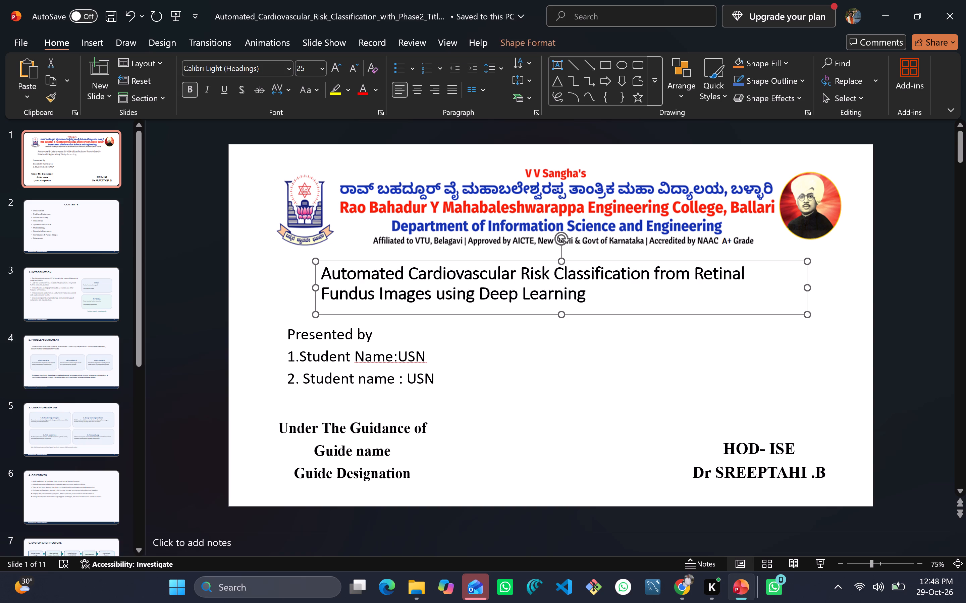
left_click(772, 344)
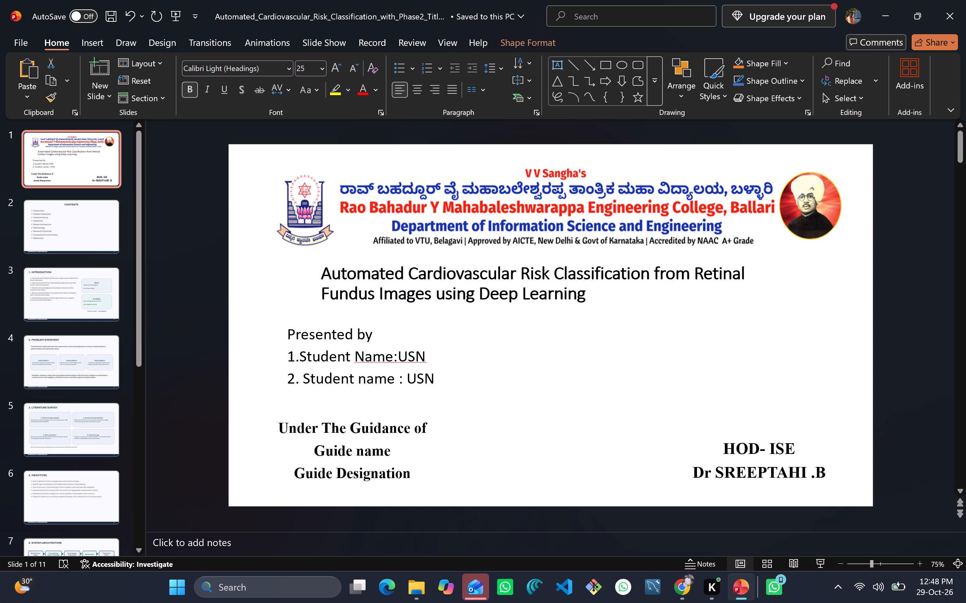
Set the font size of all text in the "Presented by" box to 22.
left_click(273, 329)
left_click(287, 336)
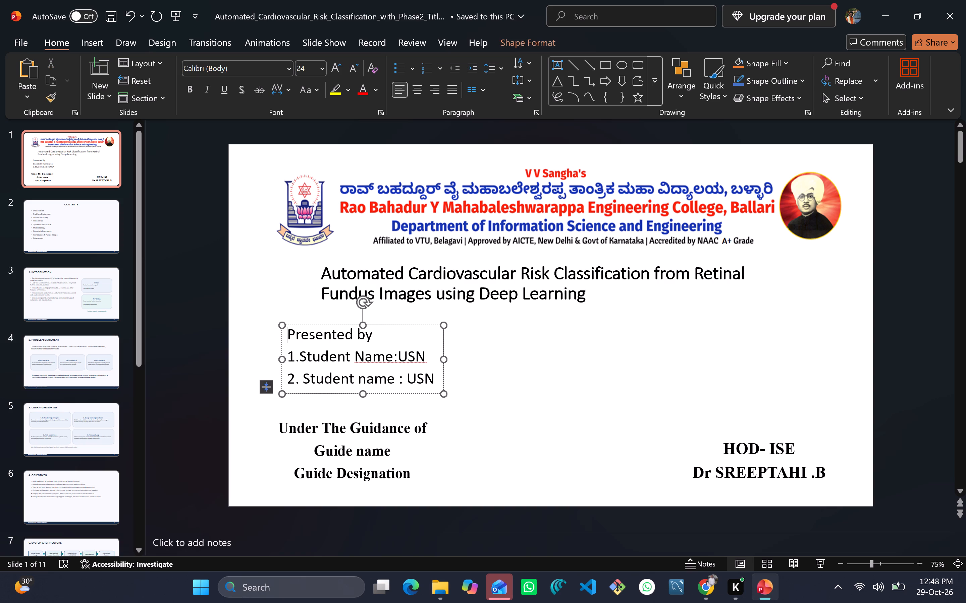
key("ctrl+a")
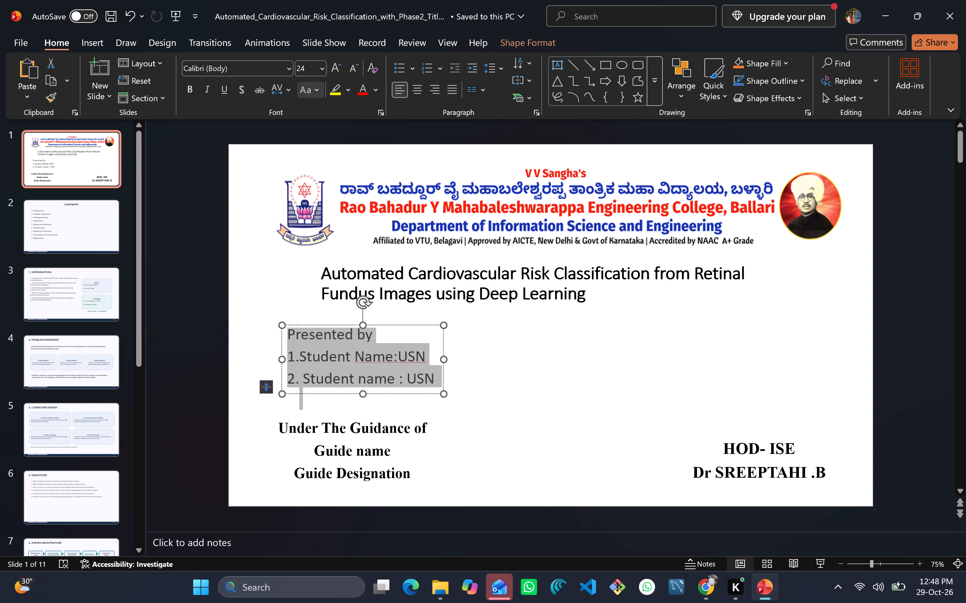
left_click(325, 71)
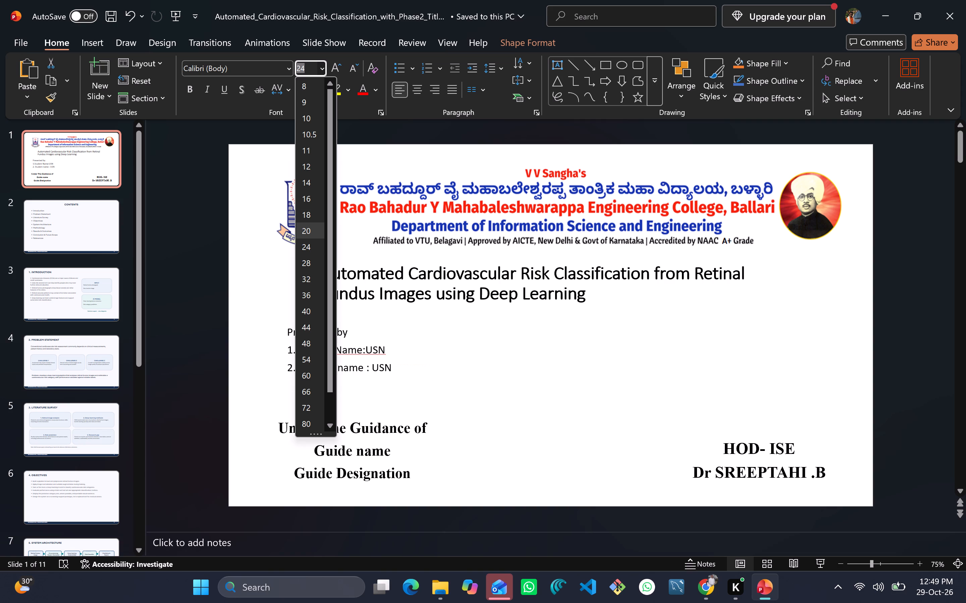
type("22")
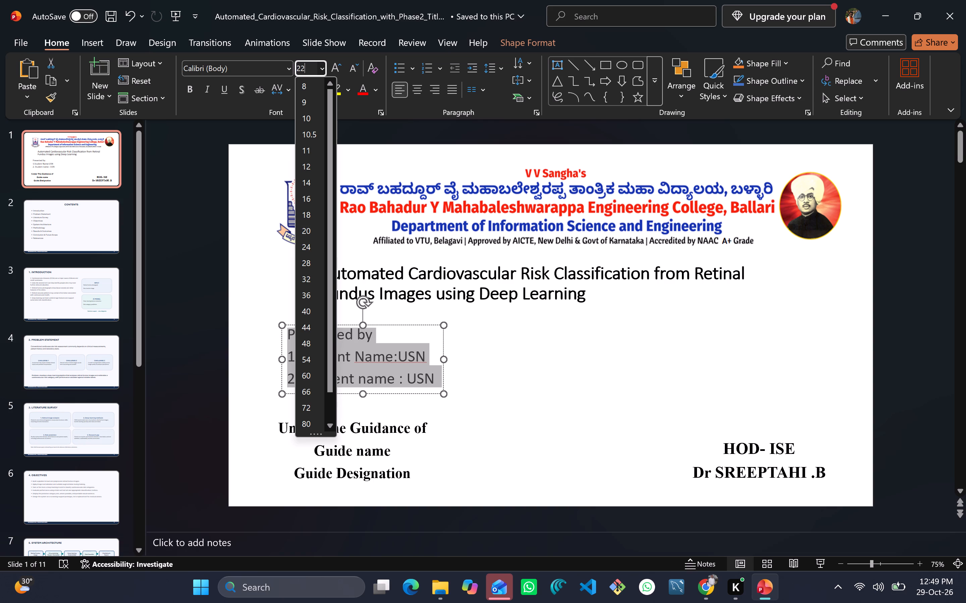
left_click(438, 272)
left_click(482, 365)
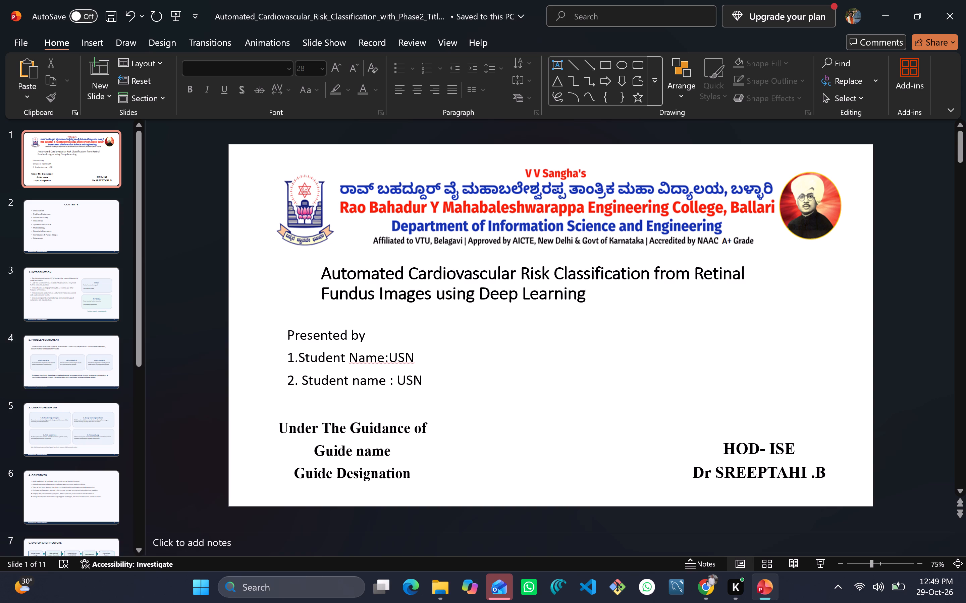
Delete the "Student Name:USN" placeholder text from the first numbered line, keeping its "1.".
key("BackSpace")
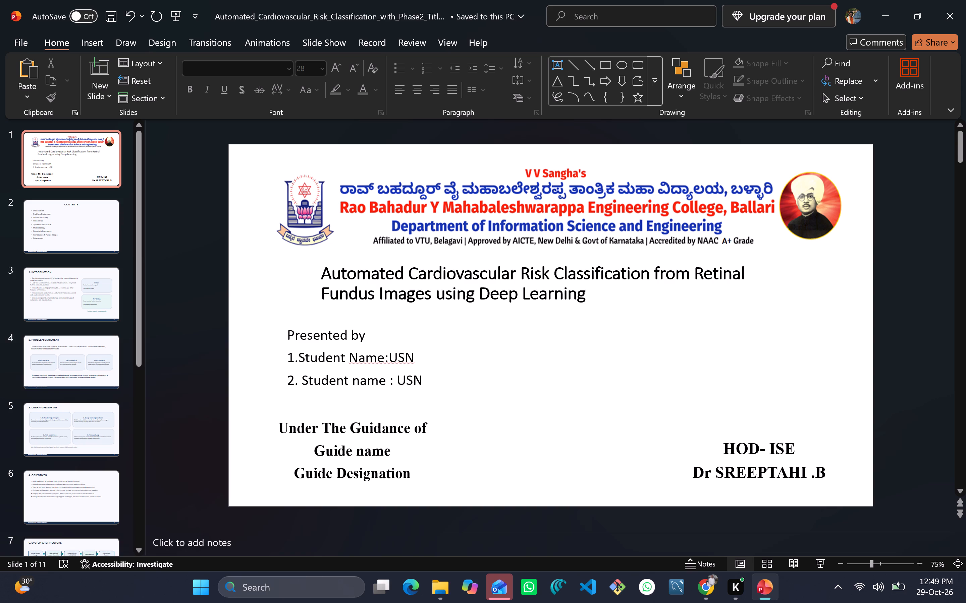
left_click(419, 356)
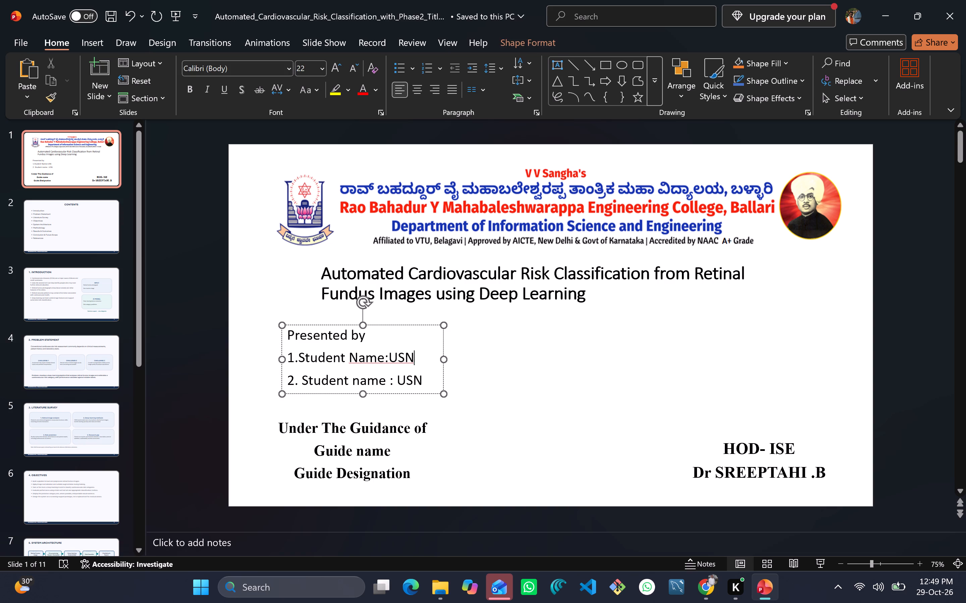
key("BackSpace")
key("BackSpace")
key("BackSpace")
key("BackSpace")
key("BackSpace")
key("BackSpace")
key("BackSpace")
key("BackSpace")
key("BackSpace")
key("BackSpace")
key("BackSpace")
key("BackSpace")
key("BackSpace")
key("BackSpace")
key("BackSpace")
key("BackSpace")
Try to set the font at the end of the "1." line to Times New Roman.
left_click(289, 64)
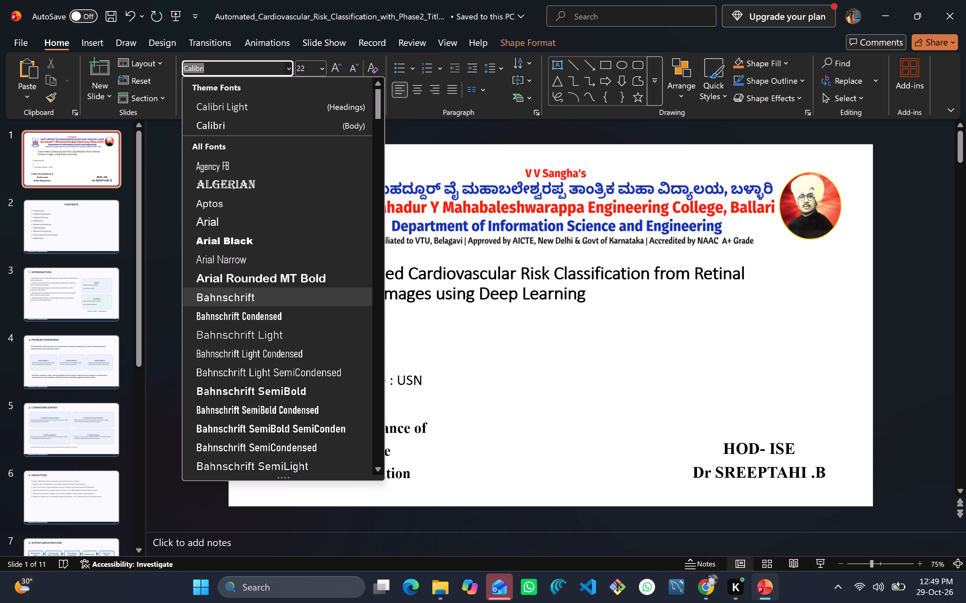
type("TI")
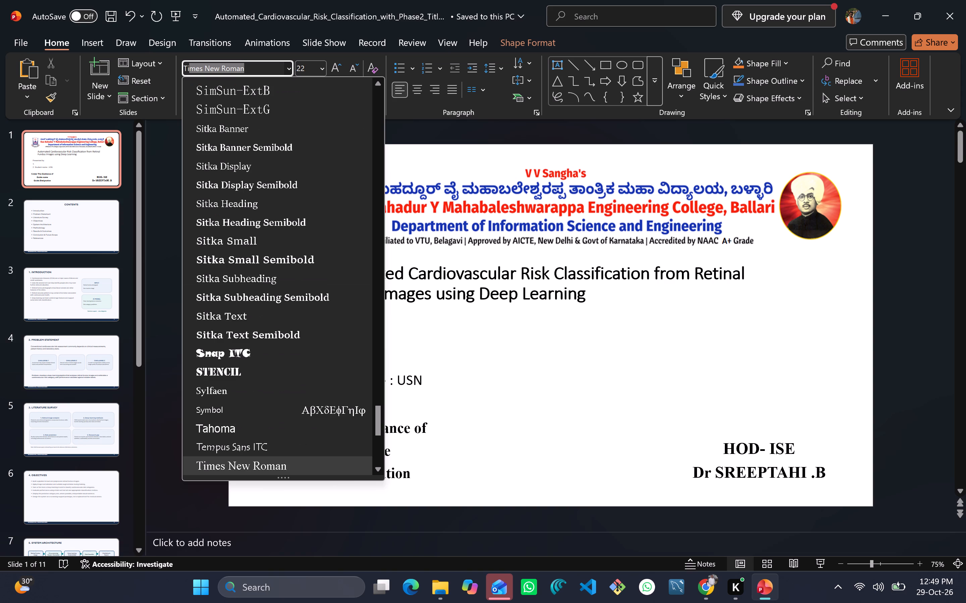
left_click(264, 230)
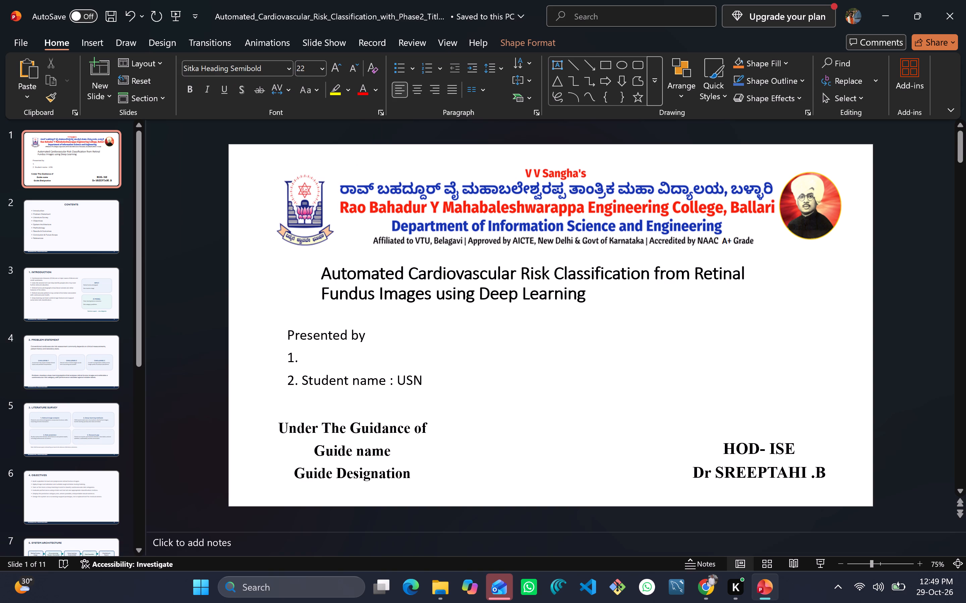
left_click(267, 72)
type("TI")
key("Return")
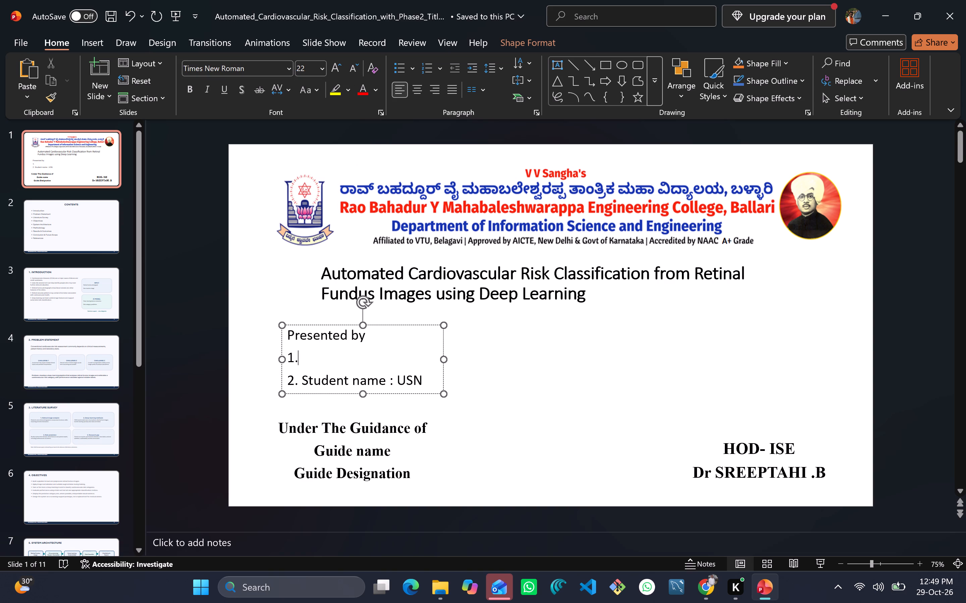
Delete the remaining "1." and the whole "2. Student name : USN" line from the presenter box.
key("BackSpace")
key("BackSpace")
left_click(430, 378)
key("BackSpace")
key("BackSpace")
key("BackSpace")
key("BackSpace")
key("BackSpace")
key("BackSpace")
key("BackSpace")
key("BackSpace")
key("BackSpace")
key("BackSpace")
key("BackSpace")
key("BackSpace")
key("BackSpace")
key("BackSpace")
key("BackSpace")
key("BackSpace")
key("BackSpace")
key("BackSpace")
key("BackSpace")
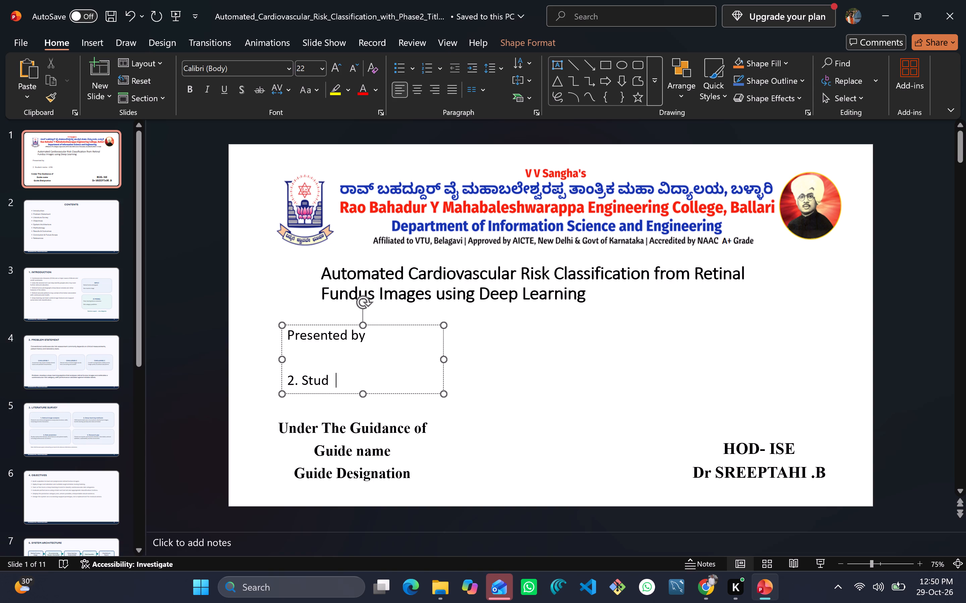
key("BackSpace")
key("BackSpace")
key("BackSpace")
Enter the first student's name and initial below "Presented by", capitalising only the first letter of the name and the initial.
left_click(397, 361)
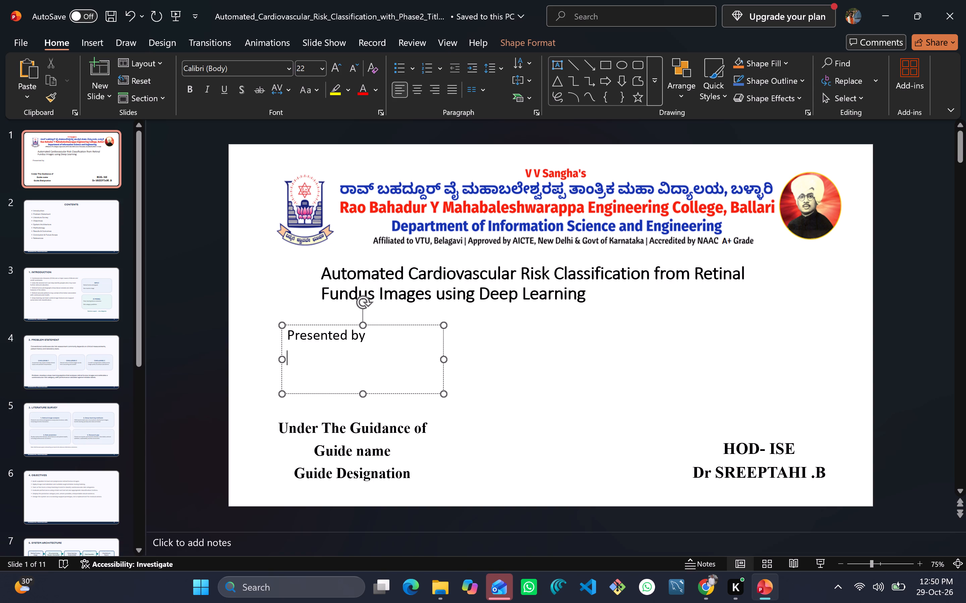
left_click(397, 361)
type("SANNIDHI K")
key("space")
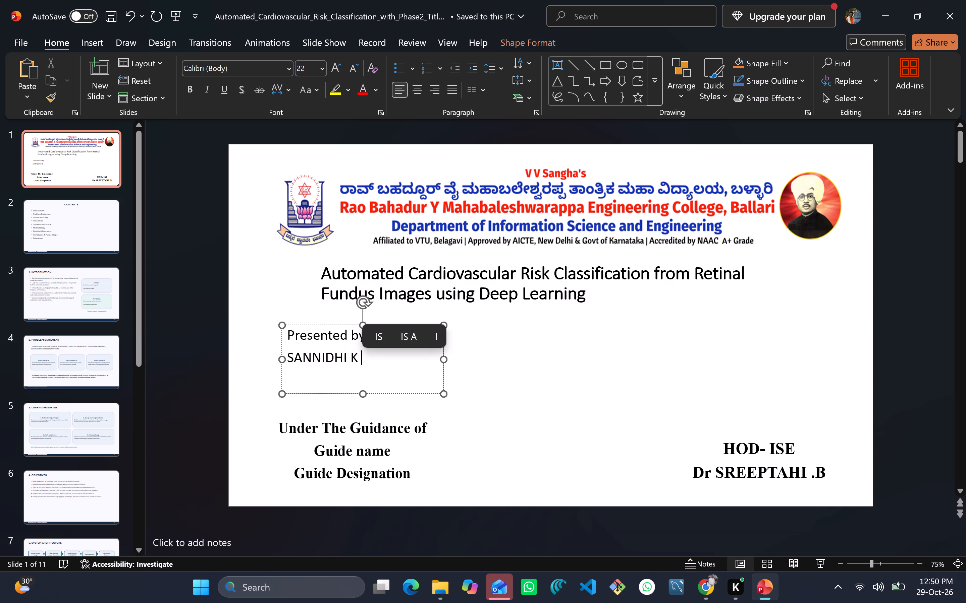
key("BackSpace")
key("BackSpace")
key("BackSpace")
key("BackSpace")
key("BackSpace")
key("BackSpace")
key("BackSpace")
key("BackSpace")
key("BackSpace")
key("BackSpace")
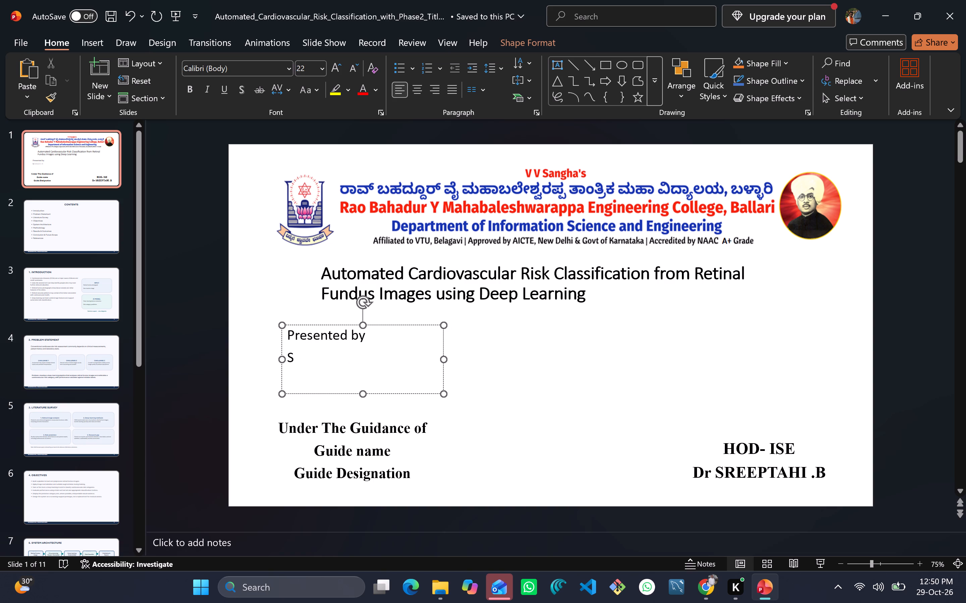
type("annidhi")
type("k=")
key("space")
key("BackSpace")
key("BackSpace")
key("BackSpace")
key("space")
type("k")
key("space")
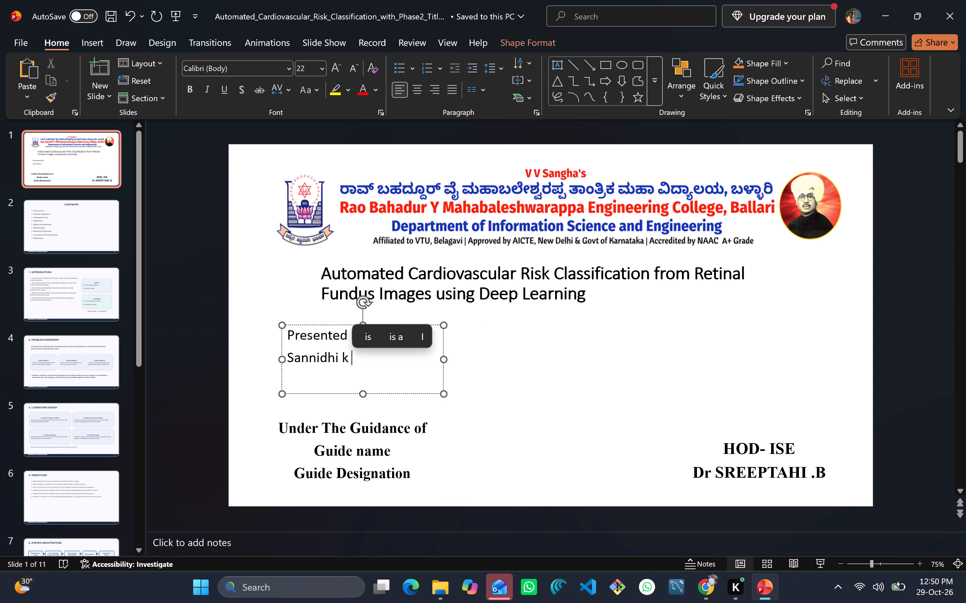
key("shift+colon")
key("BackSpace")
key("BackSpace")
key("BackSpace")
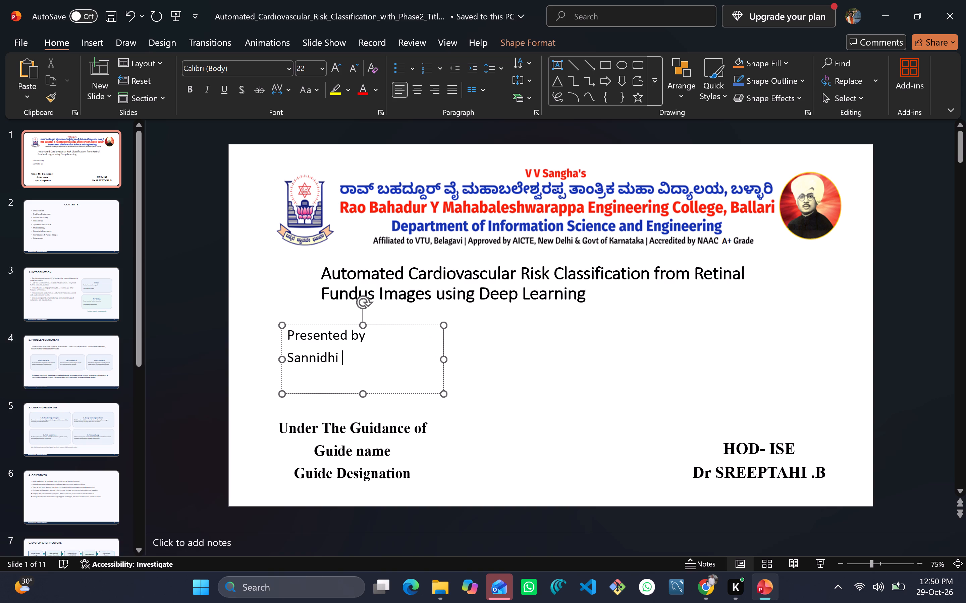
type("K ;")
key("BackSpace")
Add a colon and the first student's USN after the name, and start a new line.
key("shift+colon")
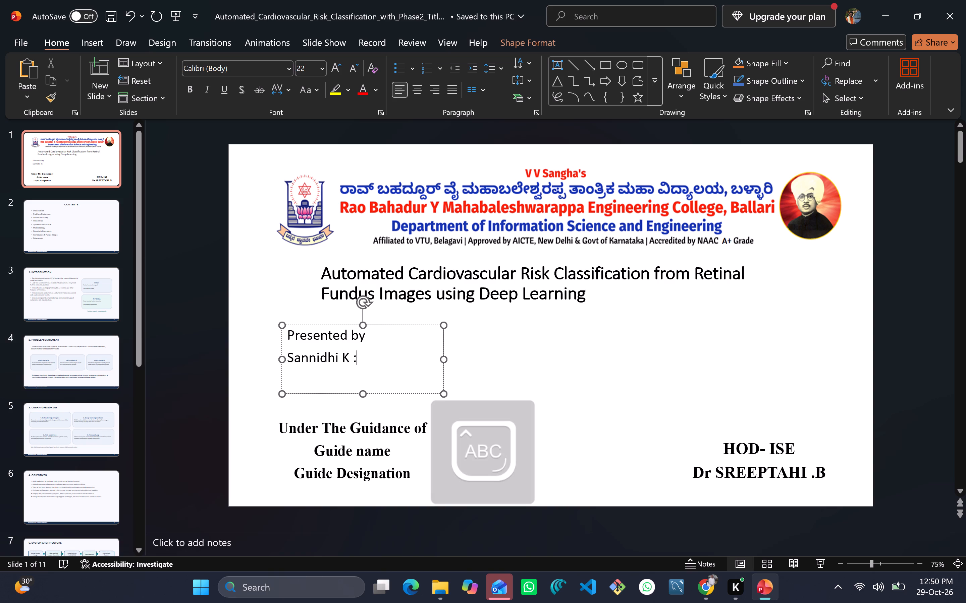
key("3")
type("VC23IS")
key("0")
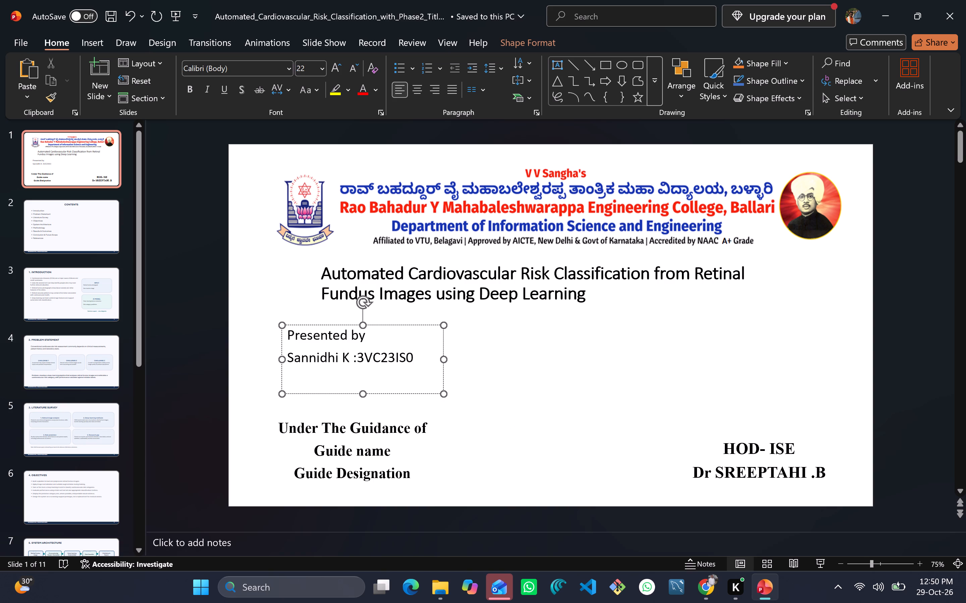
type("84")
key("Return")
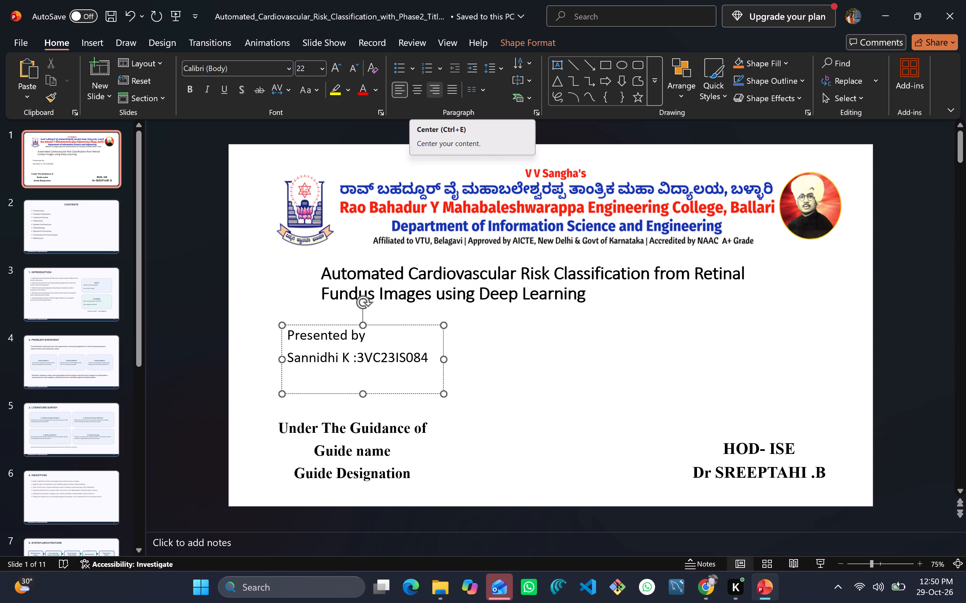
Set the line spacing of the new empty line in the presenter box to 1.0.
left_click(479, 94)
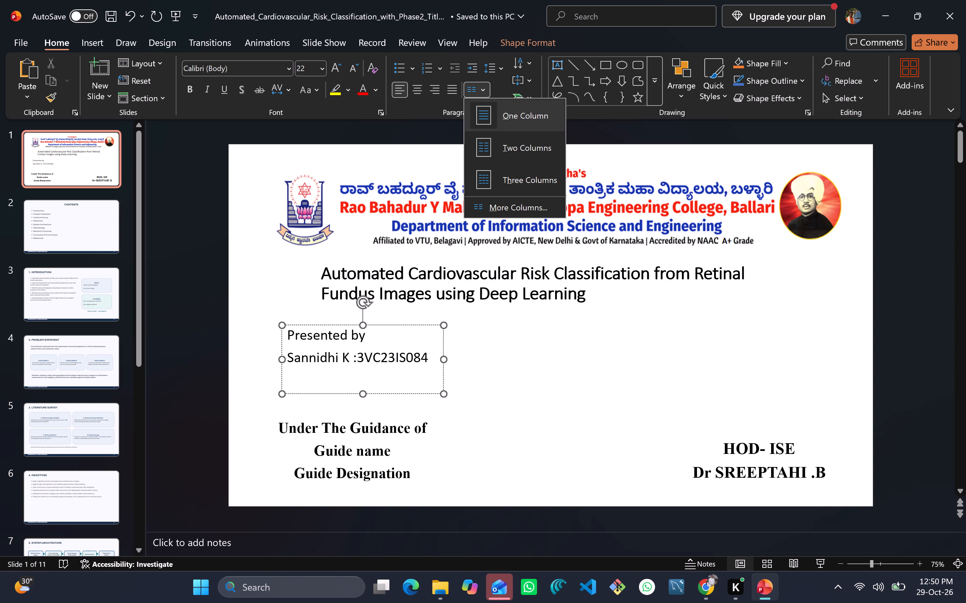
left_click(479, 94)
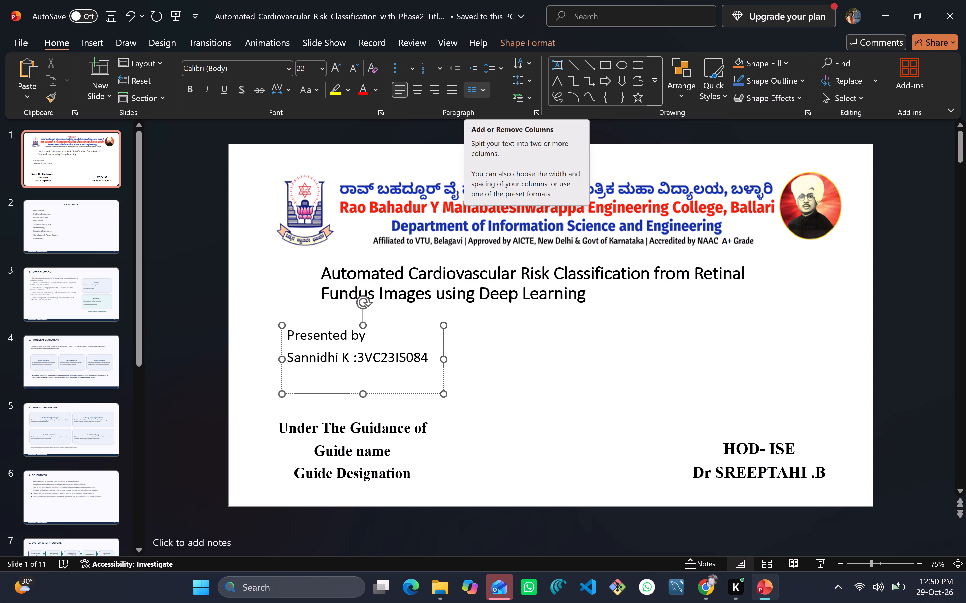
left_click(498, 68)
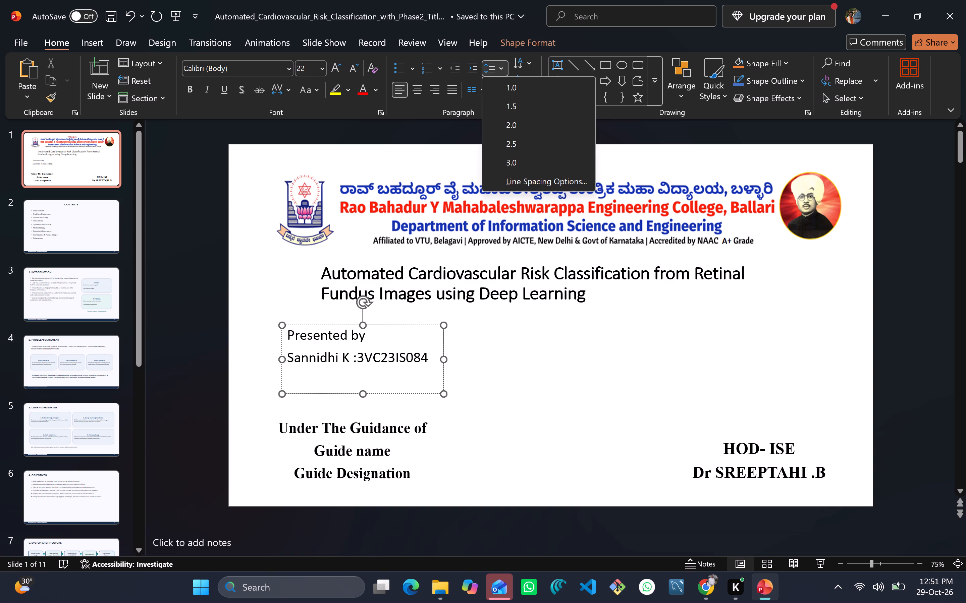
left_click(513, 84)
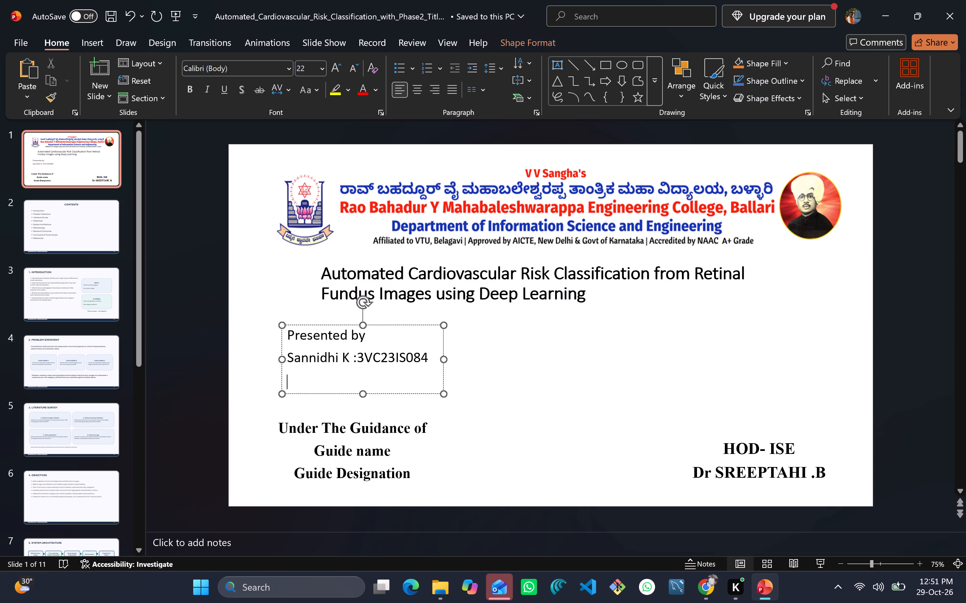
Enter the second student's name on the new line, capitalising only the first name and leaving the initial and surname in lower case.
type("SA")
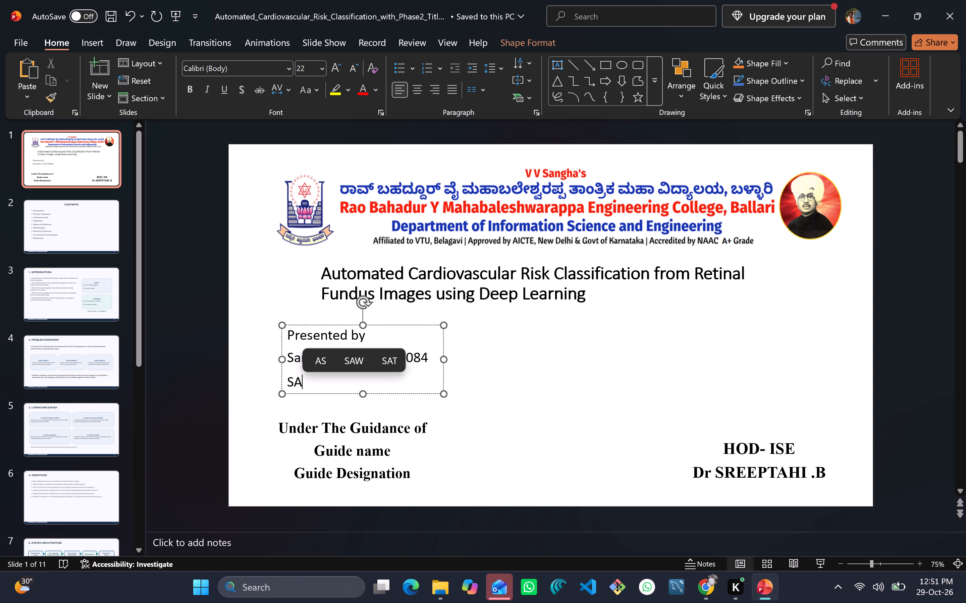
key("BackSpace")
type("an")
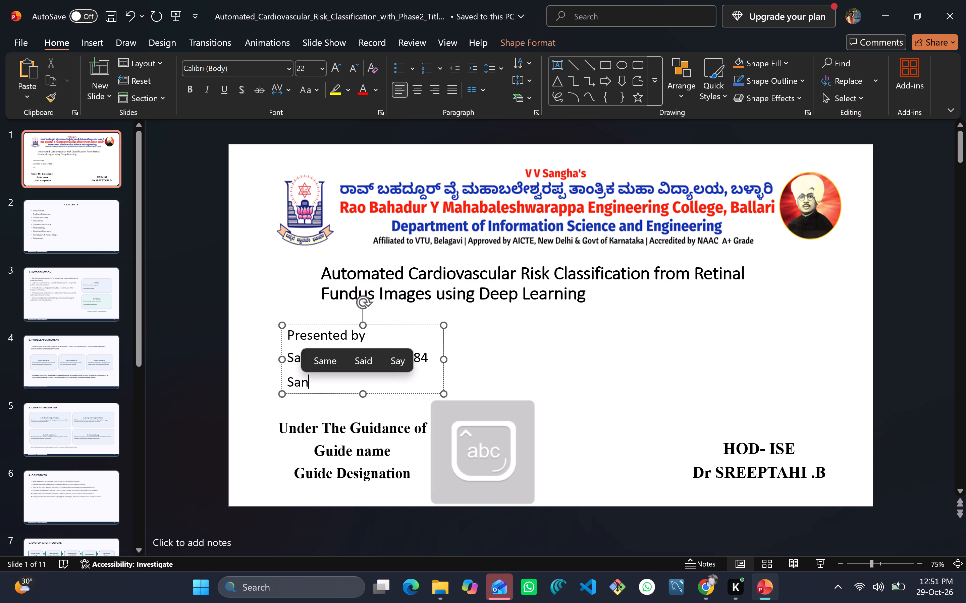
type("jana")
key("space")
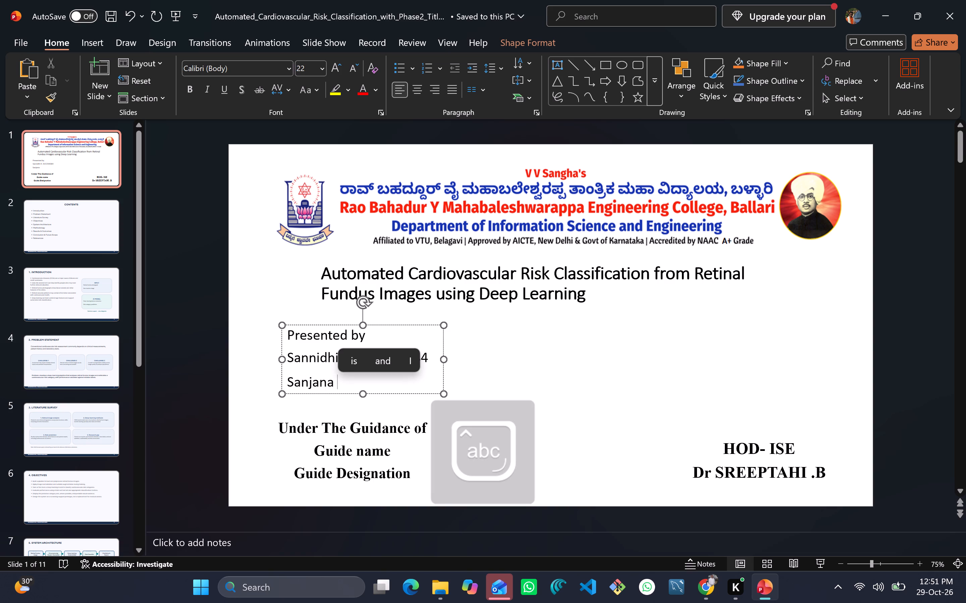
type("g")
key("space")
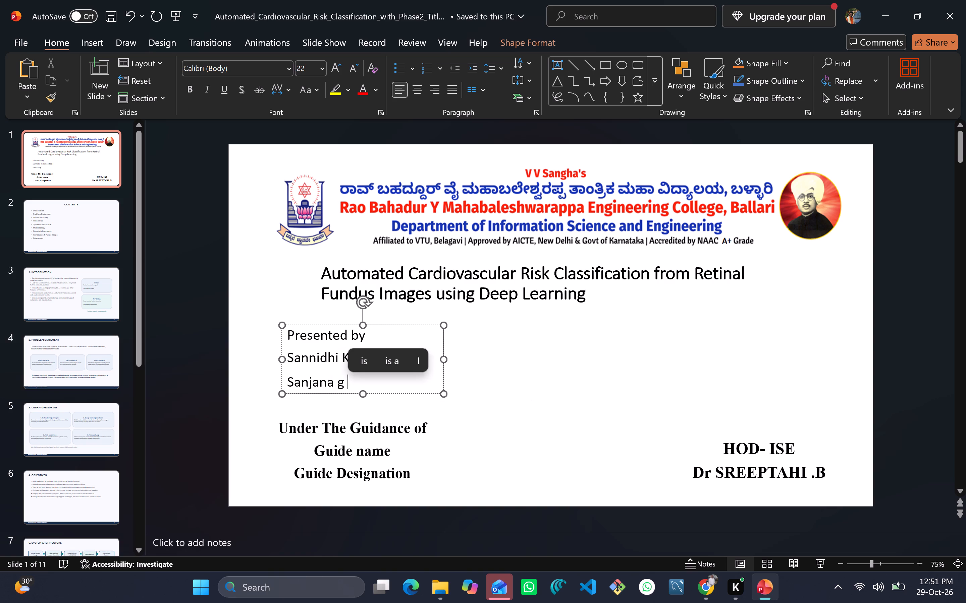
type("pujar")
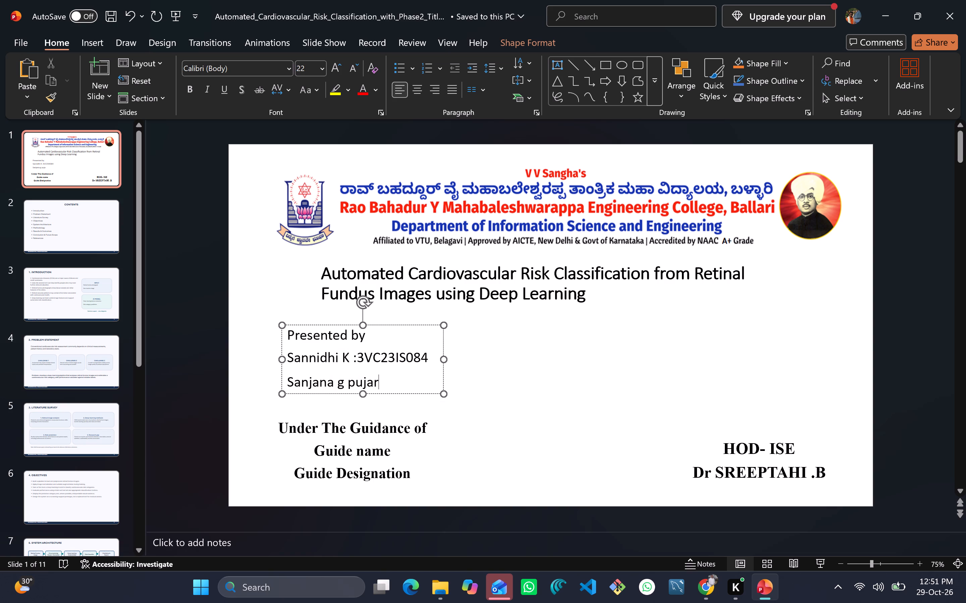
Add a colon and the second student's USN in capitals after the name, and start a new line.
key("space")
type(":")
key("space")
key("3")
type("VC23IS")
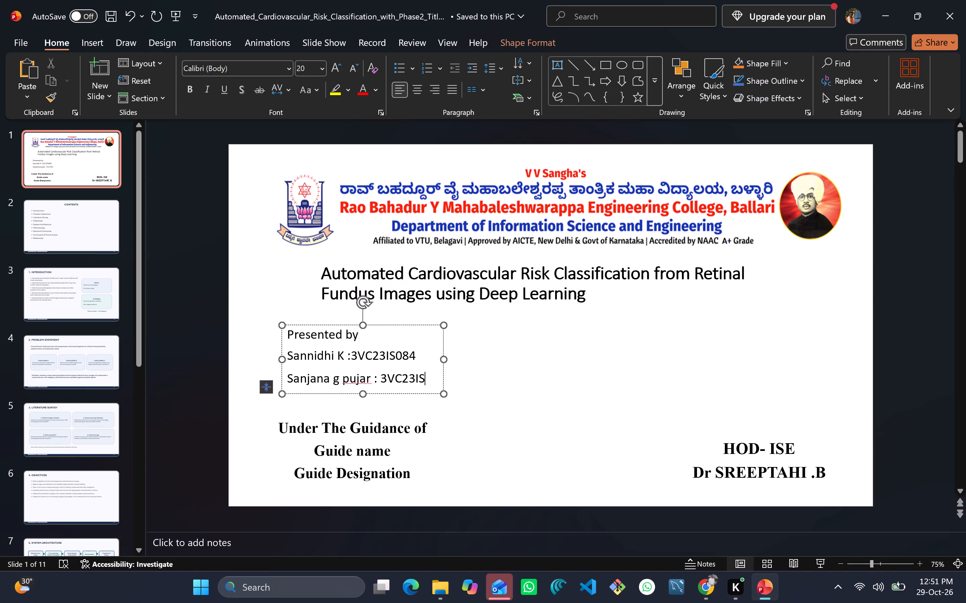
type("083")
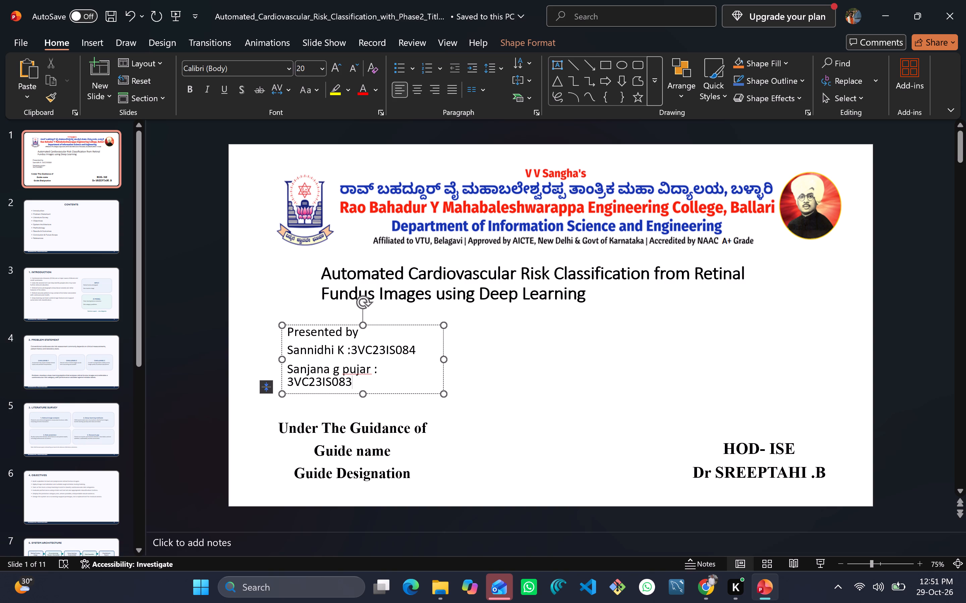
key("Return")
Widen the presenter box slightly so the second student's name and USN fit on one line.
left_click_drag(444, 361, 455, 361)
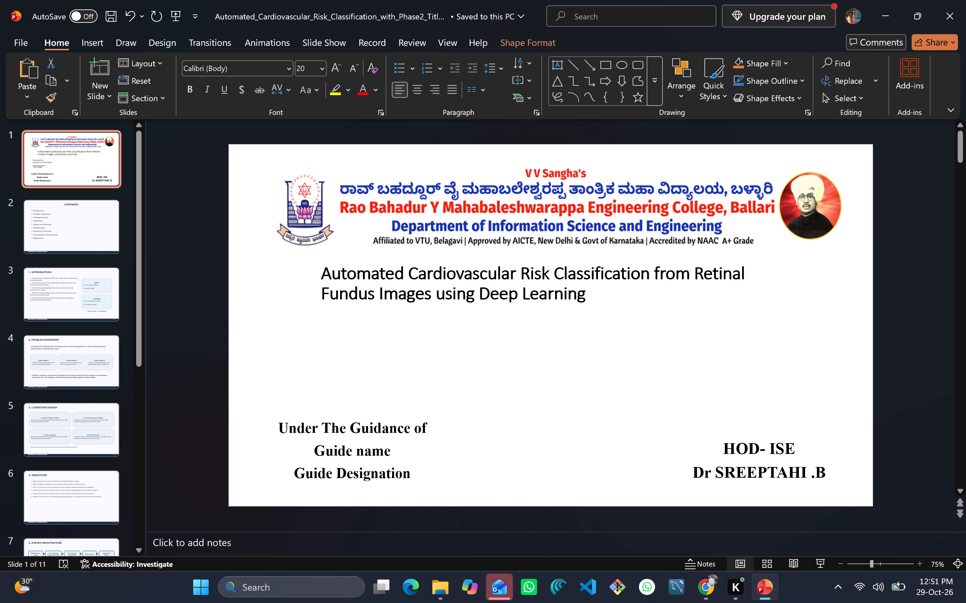
left_click_drag(455, 361, 459, 360)
left_click(444, 378)
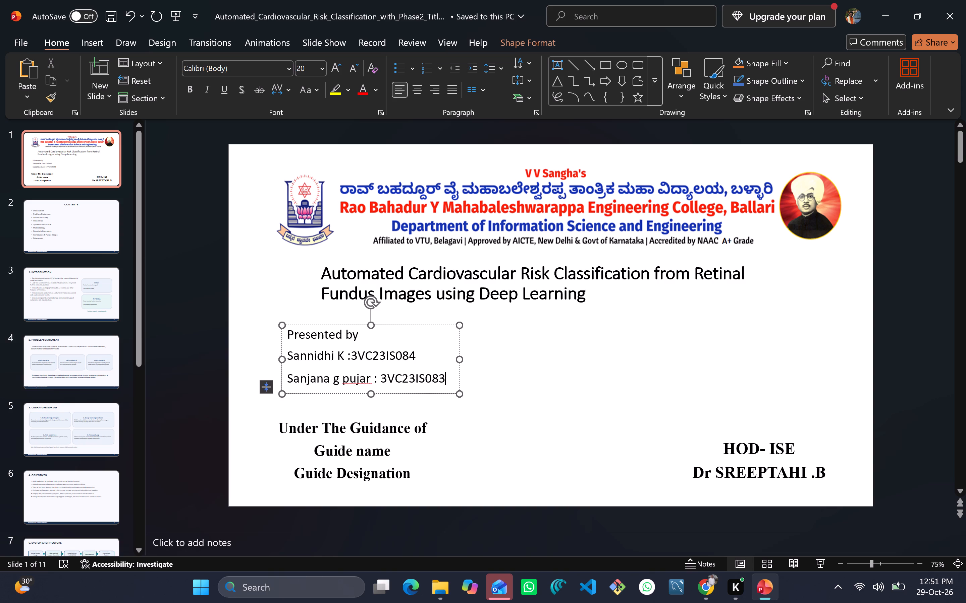
Enter the third student's capitalised first name, a colon and the USN on a new line, and start another line.
key("Return")
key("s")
key("BackSpace")
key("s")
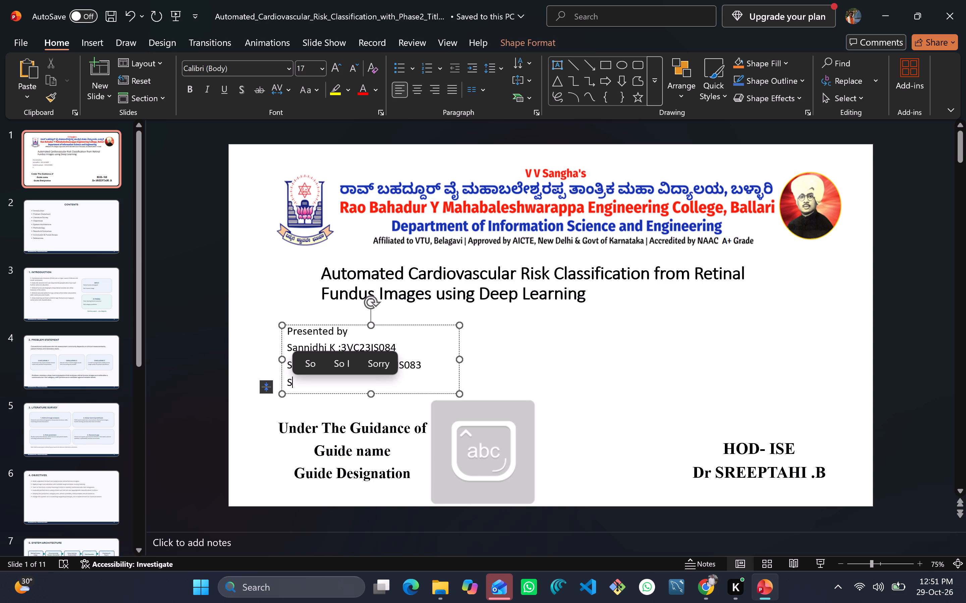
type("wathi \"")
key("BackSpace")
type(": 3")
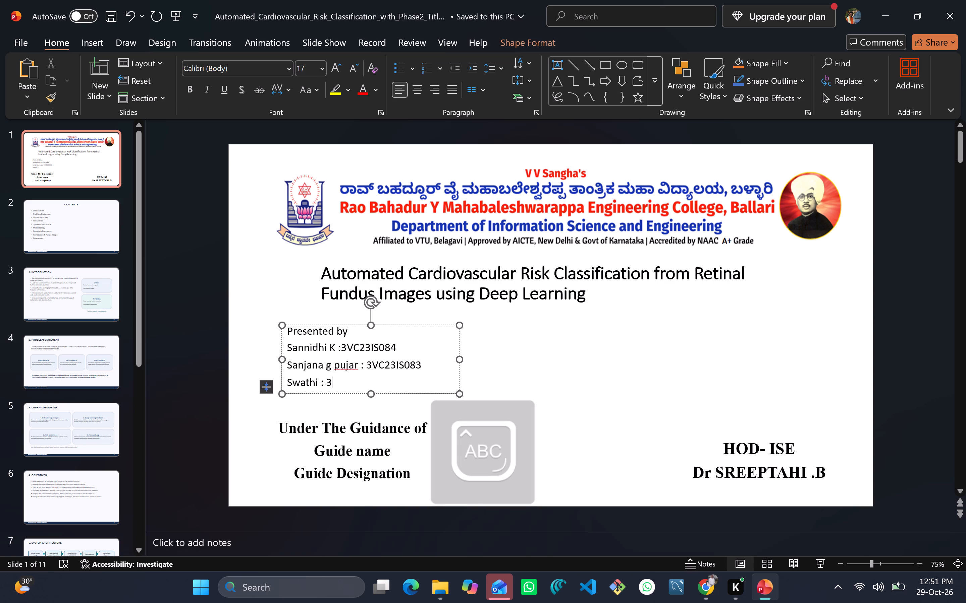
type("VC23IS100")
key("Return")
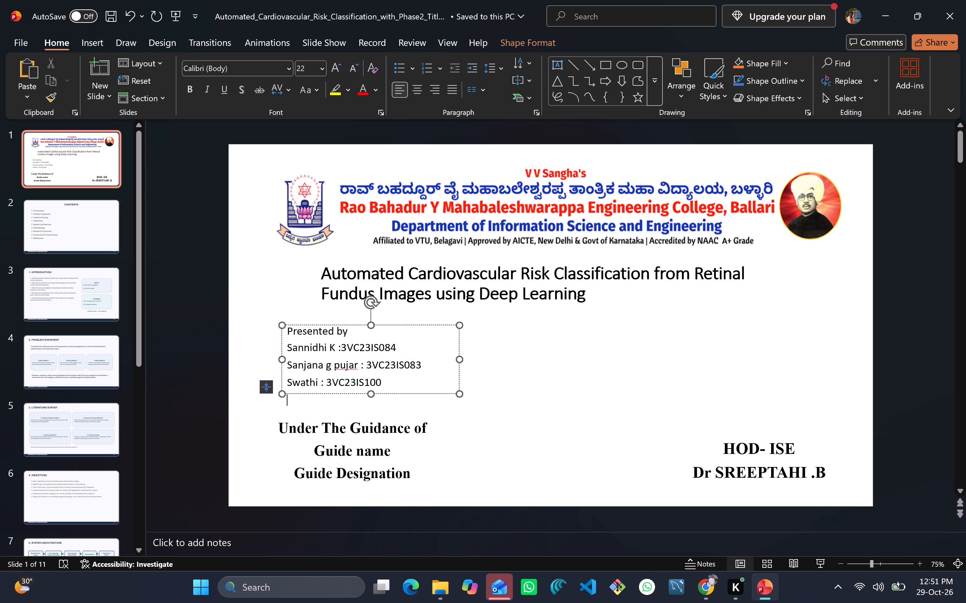
Extend the presenter box downwards to just above "Under The Guidance of".
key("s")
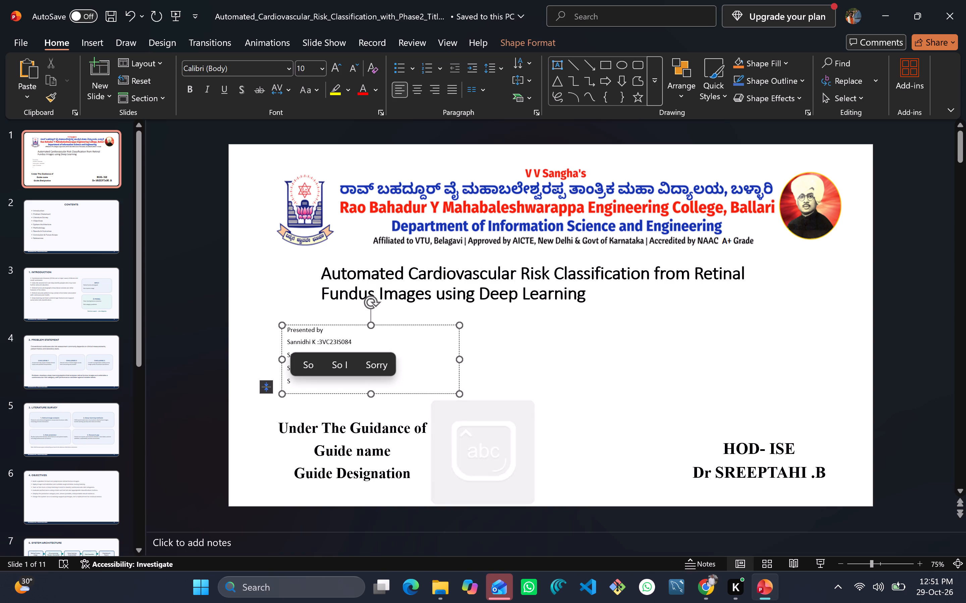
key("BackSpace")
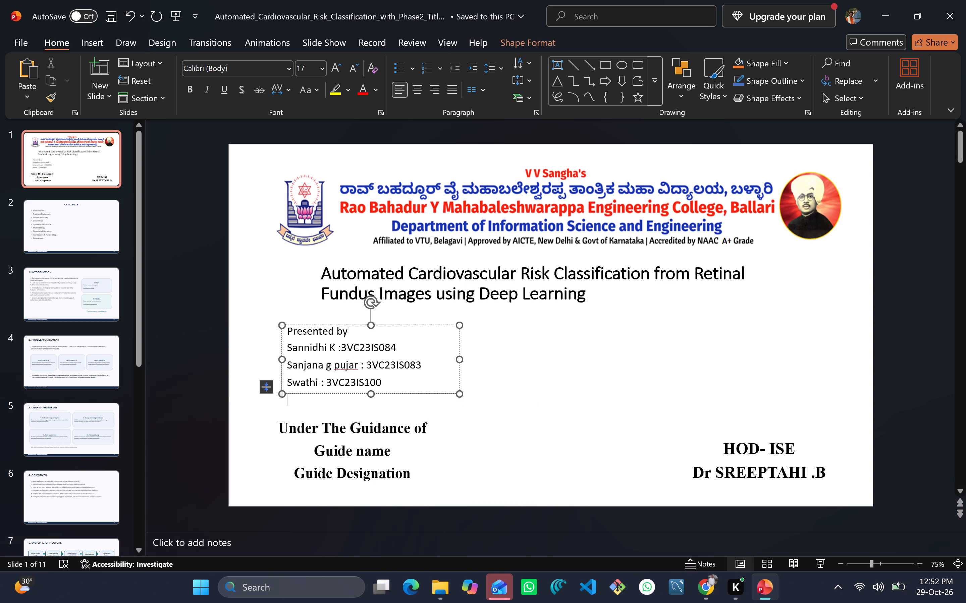
left_click_drag(369, 394, 370, 407)
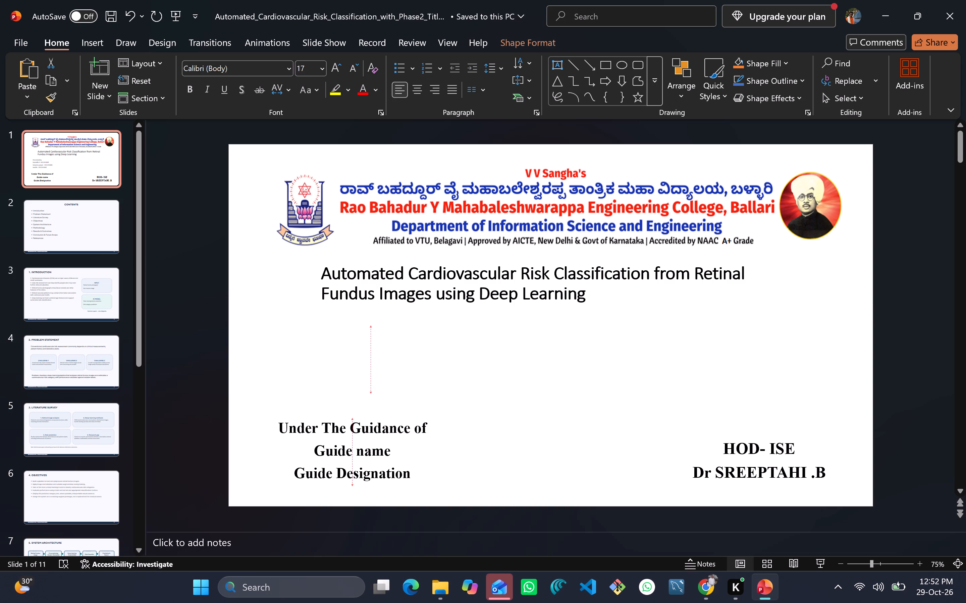
left_click_drag(370, 407, 371, 413)
left_click(408, 400)
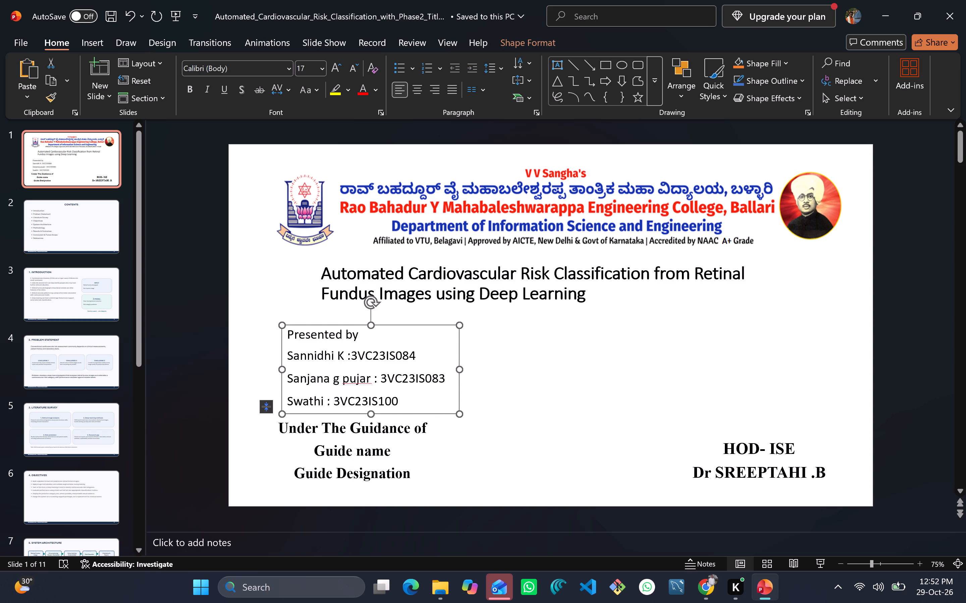
Enter the fourth student's capital initial and name on a new line, with the last part in lower case, followed by a colon.
key("Return")
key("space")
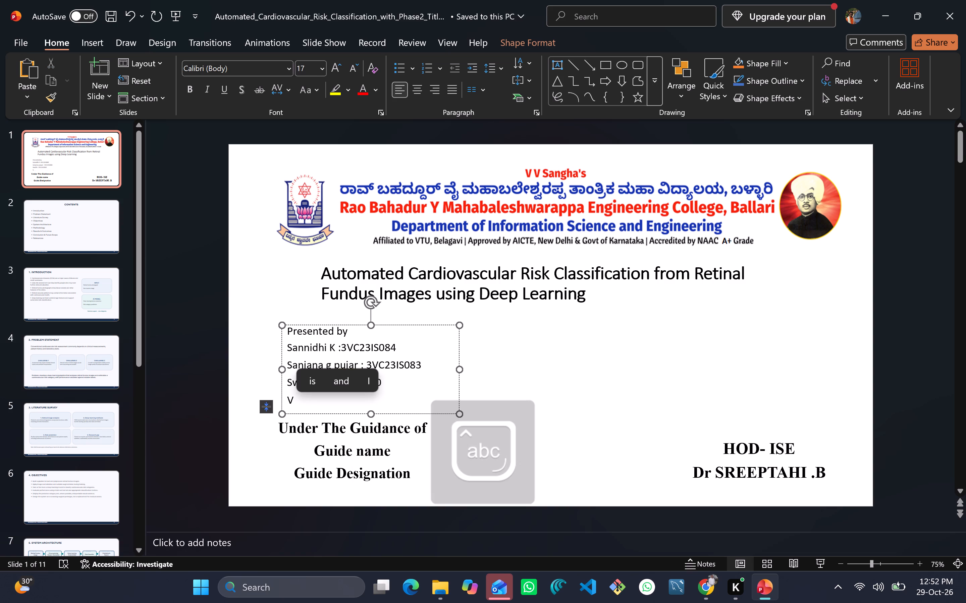
key("BackSpace")
key("BackSpace")
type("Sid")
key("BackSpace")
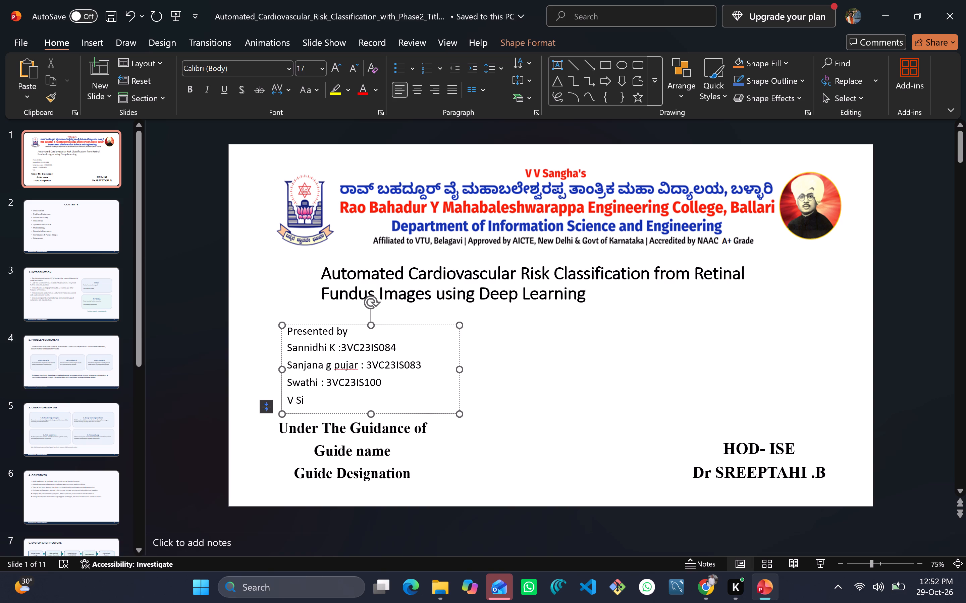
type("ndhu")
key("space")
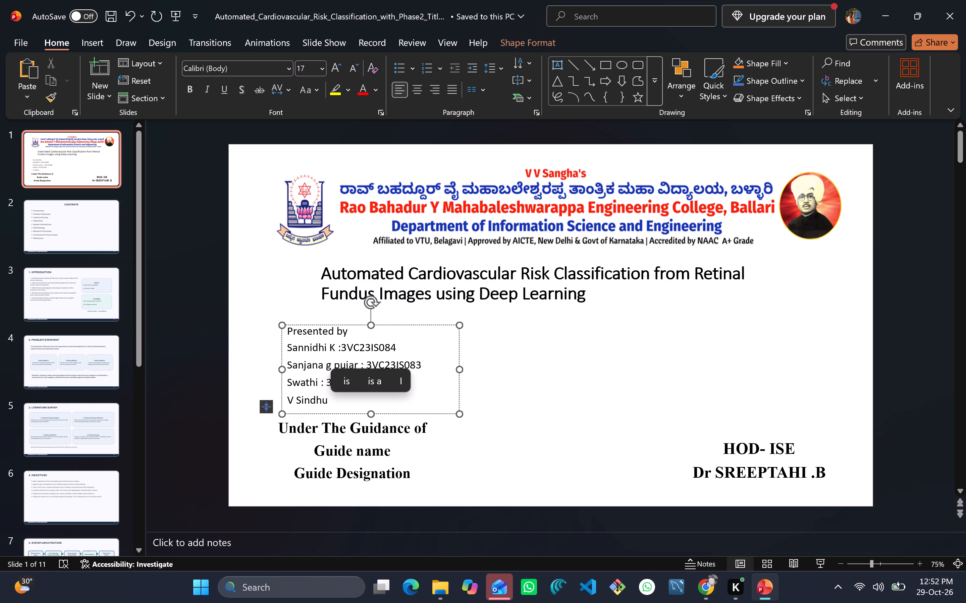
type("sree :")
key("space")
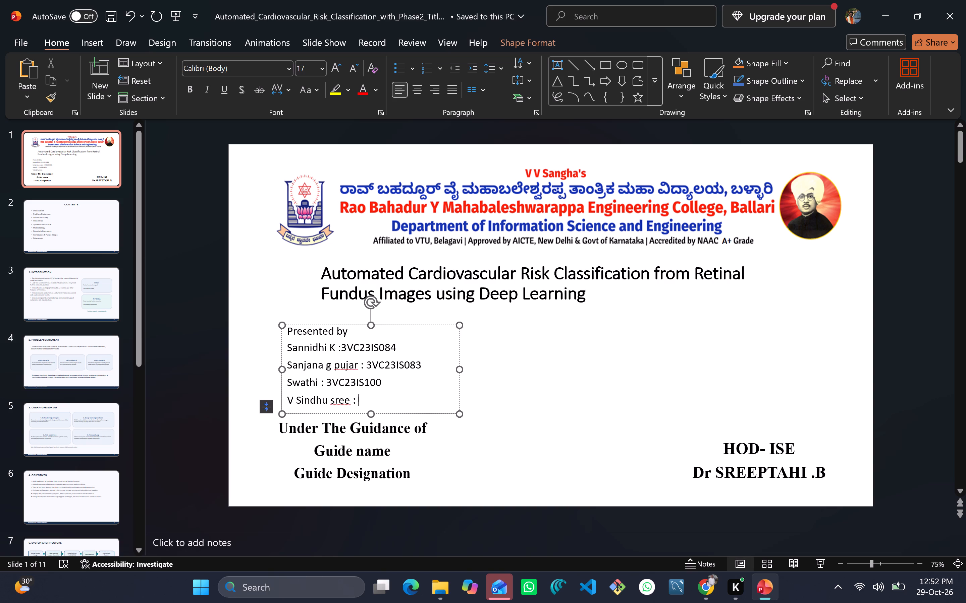
Enter the fourth student's USN in capitals after the colon and deselect the presenter box.
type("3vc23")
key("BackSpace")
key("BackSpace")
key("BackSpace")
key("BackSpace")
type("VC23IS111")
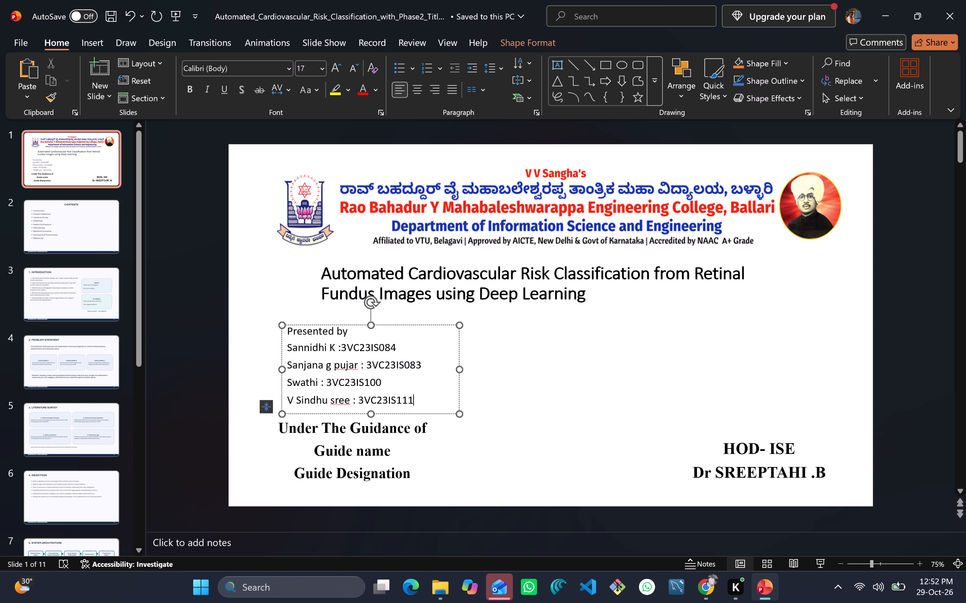
left_click(538, 403)
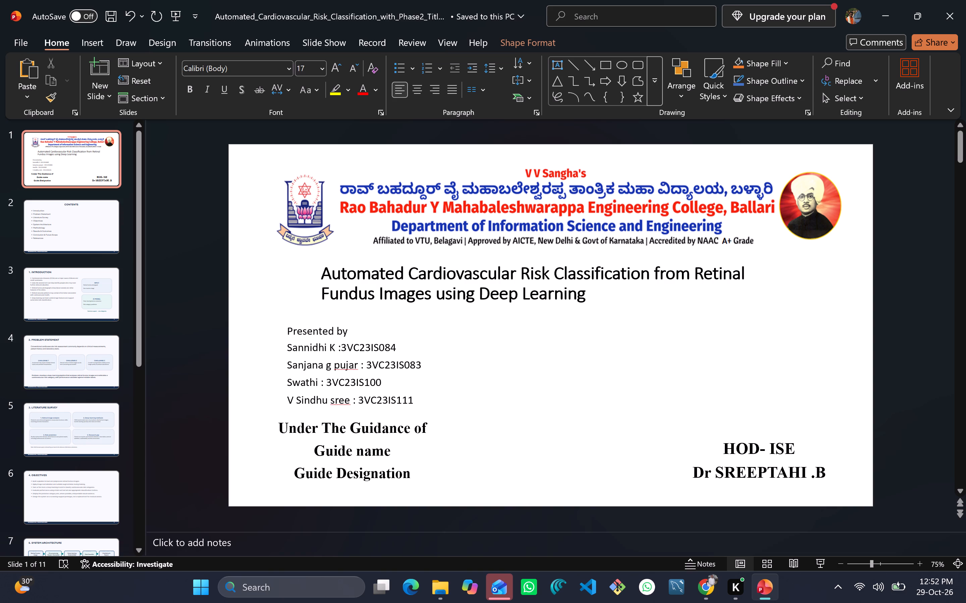
Set the line spacing of the "Presented by" line to Multiple at 0.5.
left_click(288, 328)
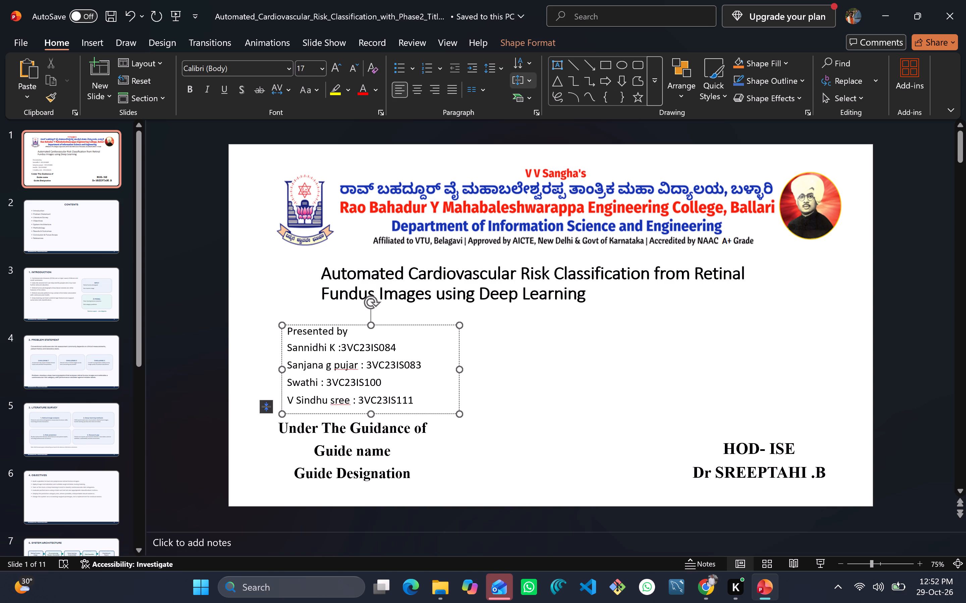
left_click(499, 67)
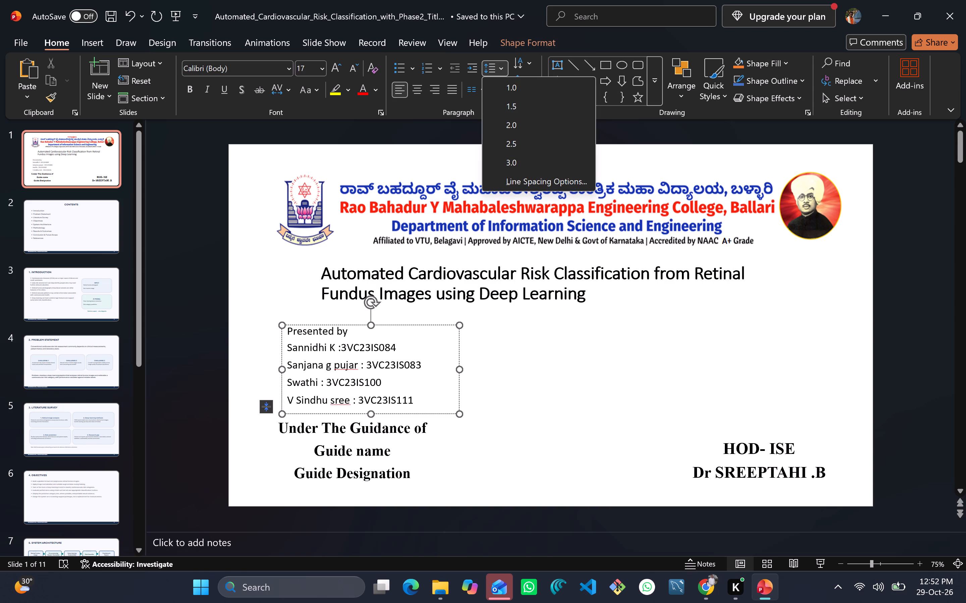
left_click(544, 185)
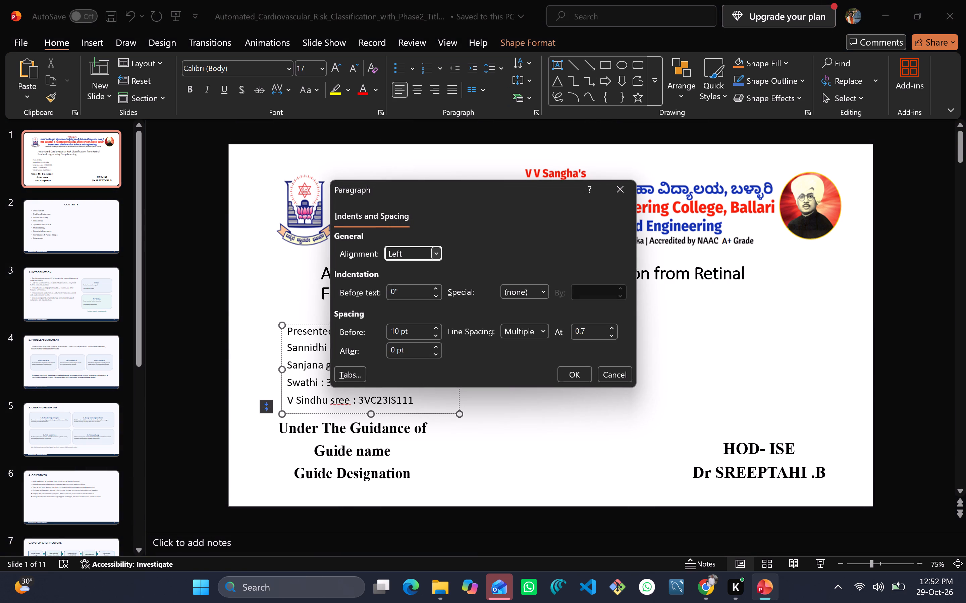
left_click(613, 331)
left_click(613, 331)
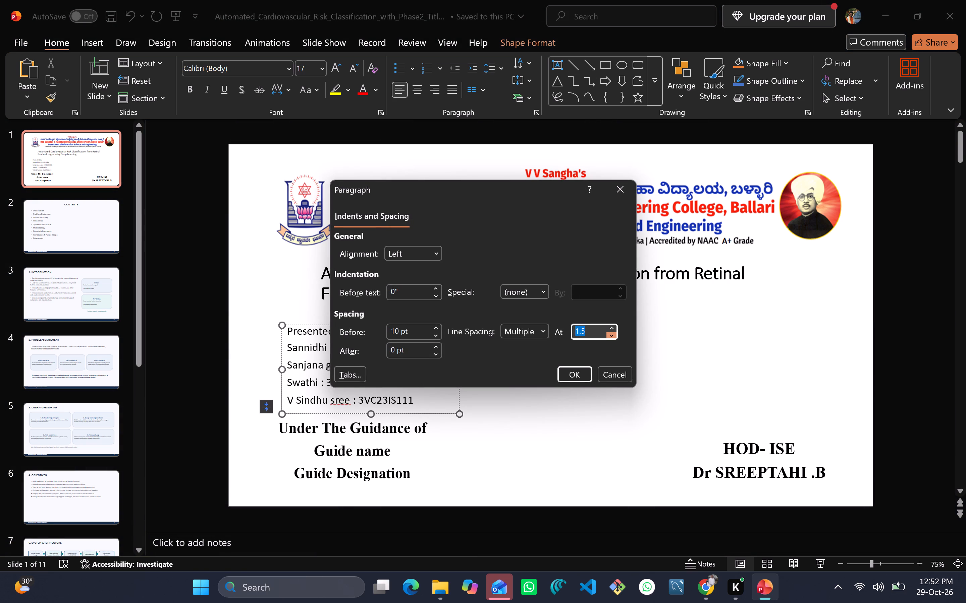
double_click(613, 334)
left_click(613, 334)
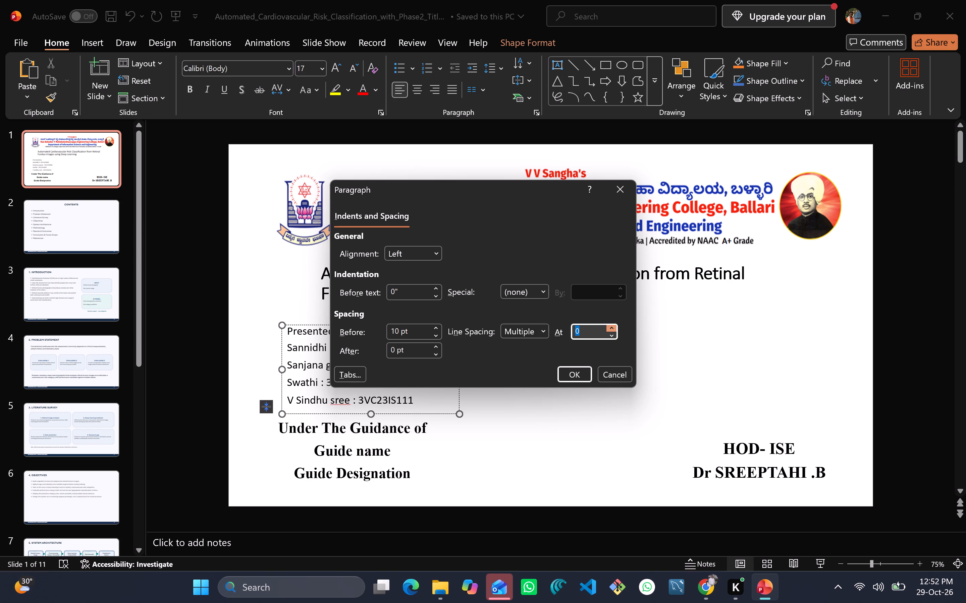
left_click(613, 325)
left_click(576, 371)
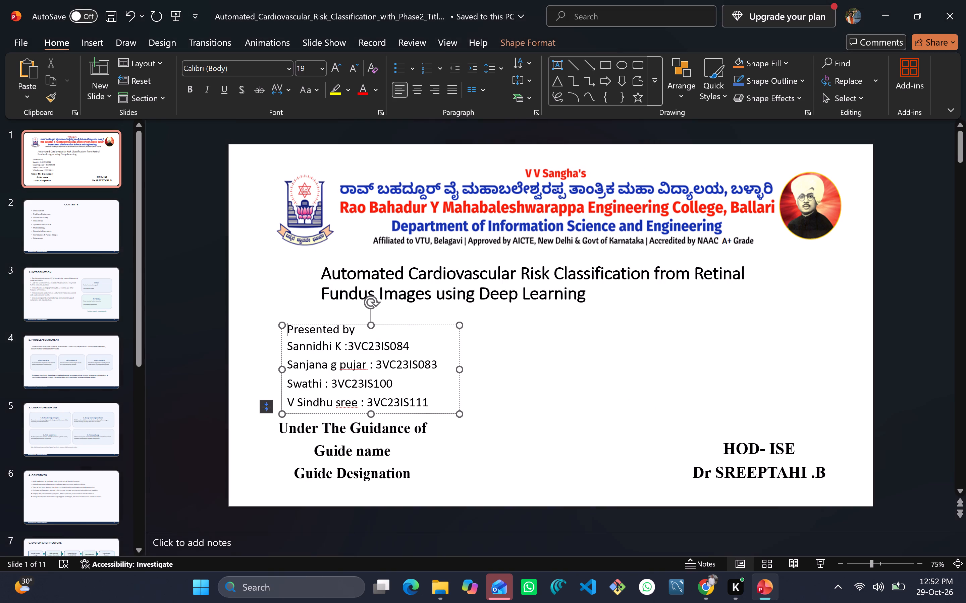
Set the spacing before the "Presented by" line to 6 pt.
left_click(499, 66)
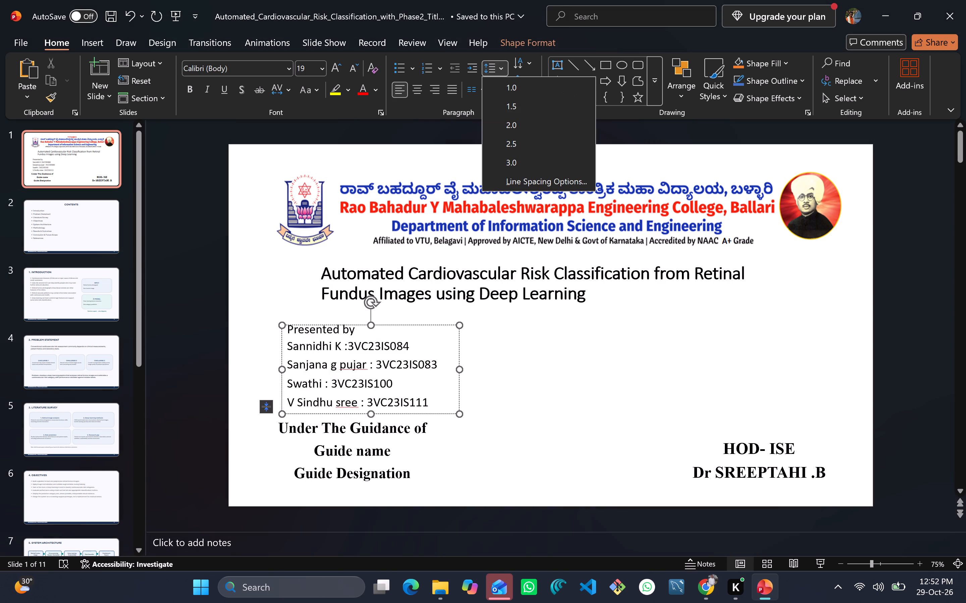
left_click(546, 187)
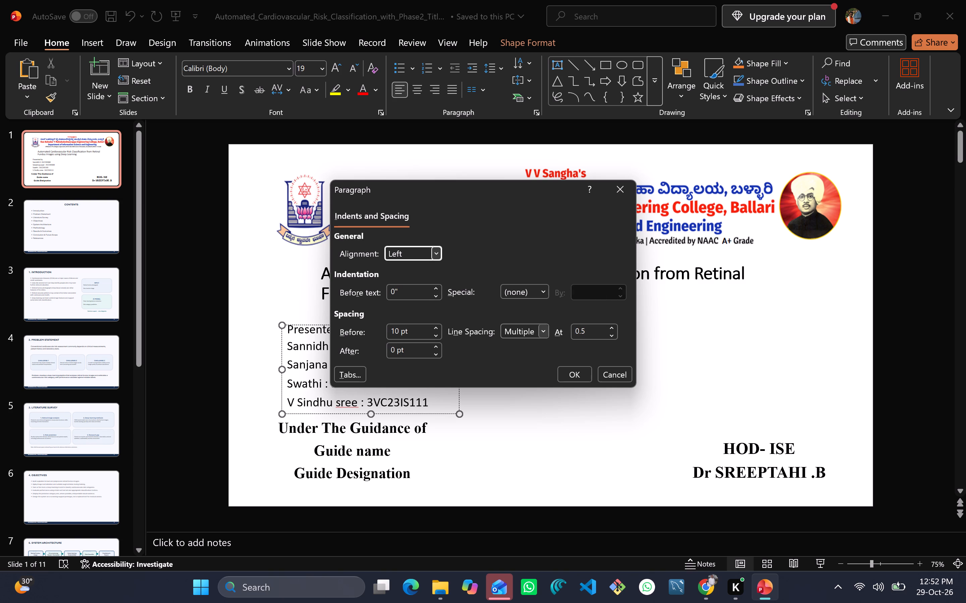
left_click(540, 336)
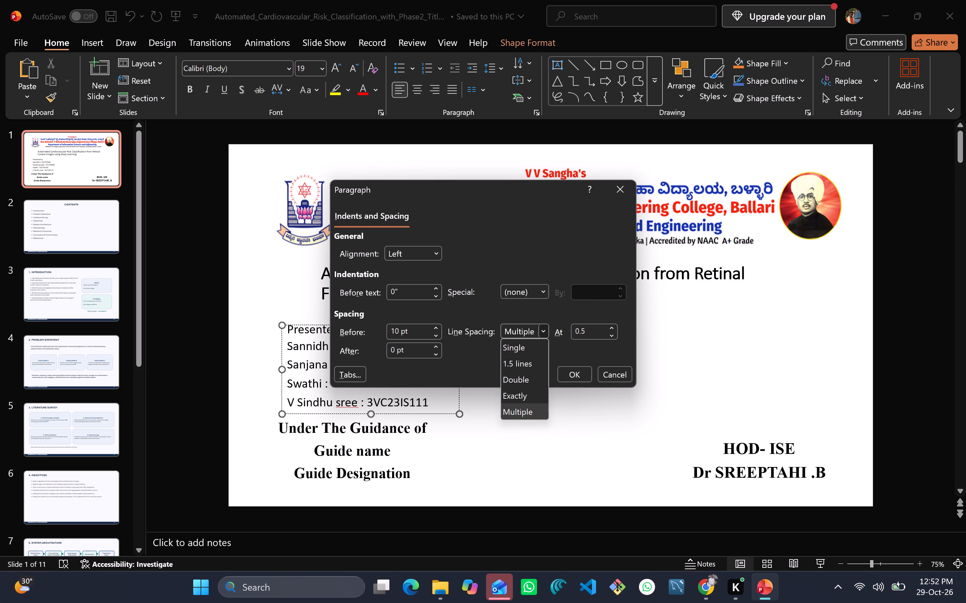
left_click(436, 333)
left_click(436, 334)
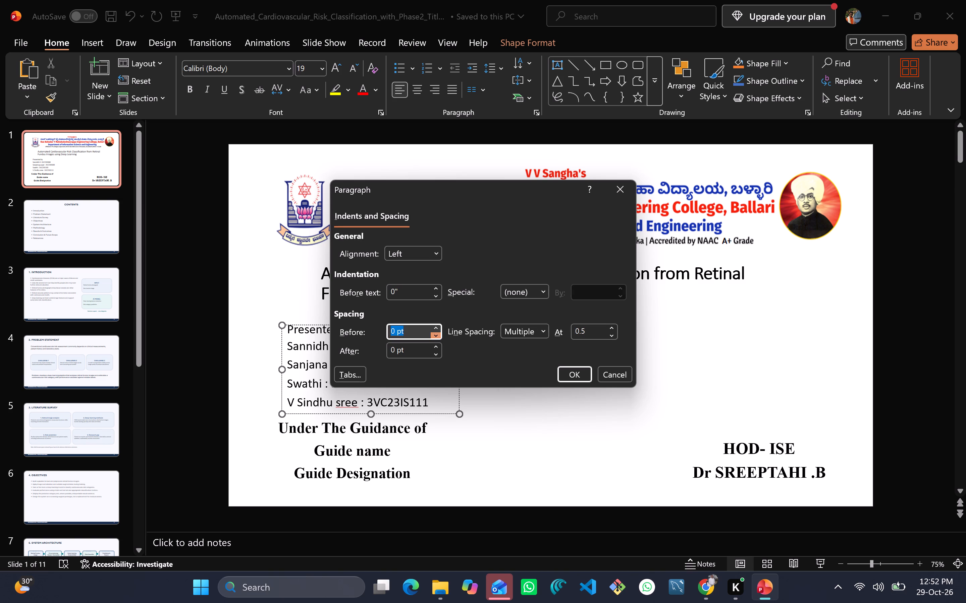
left_click(436, 330)
left_click(578, 375)
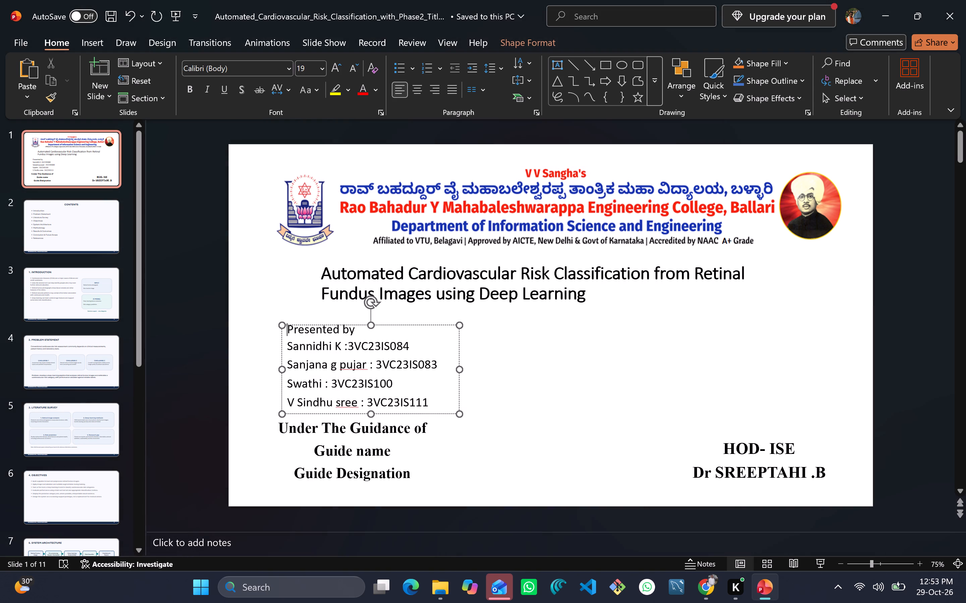
Select all the lines in the presenter box and review their paragraph and line spacing options.
left_click_drag(286, 331, 451, 402)
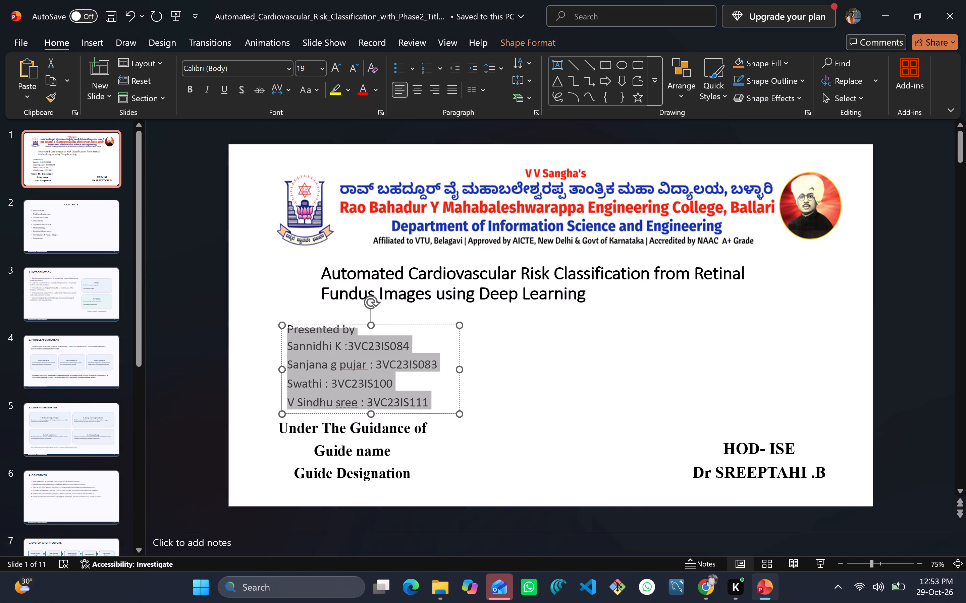
left_click_drag(451, 402, 437, 410)
left_click(489, 63)
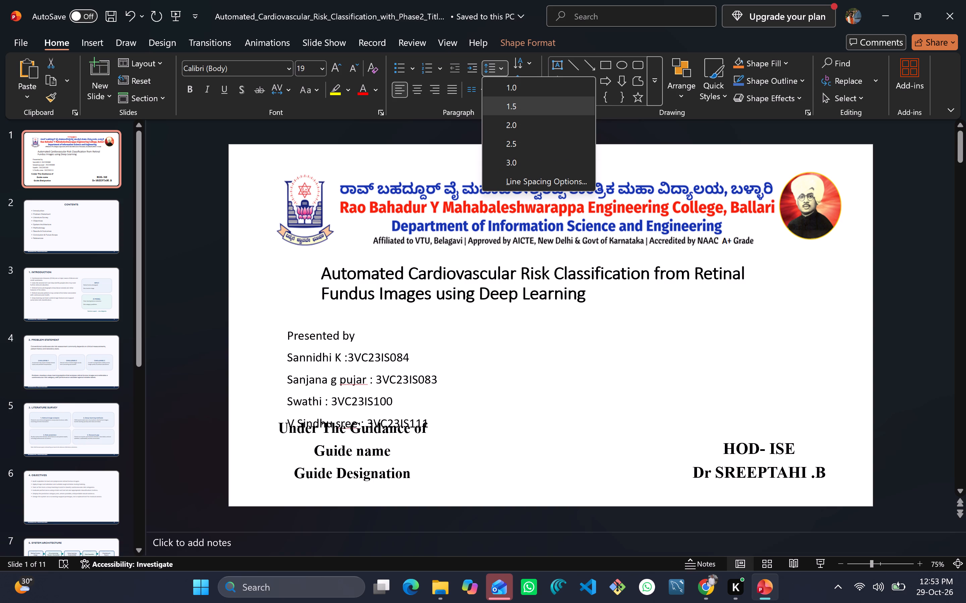
left_click(525, 177)
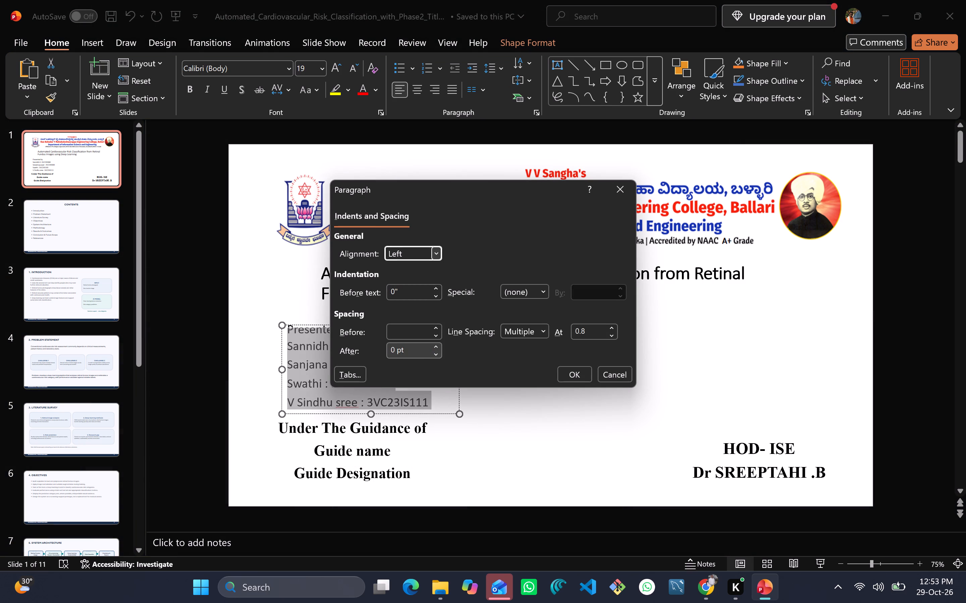
scroll(446, 348, "right", 1)
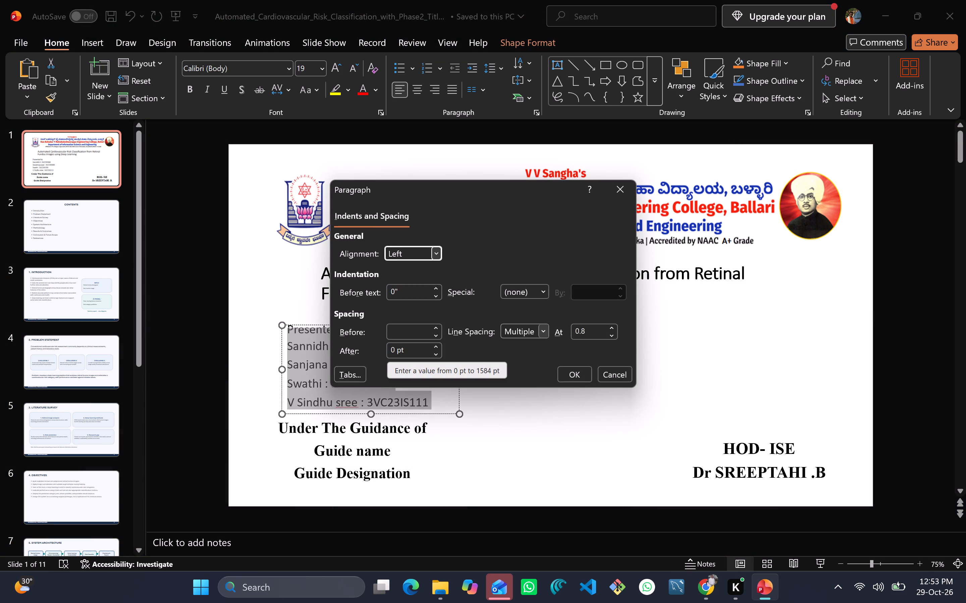
left_click(548, 335)
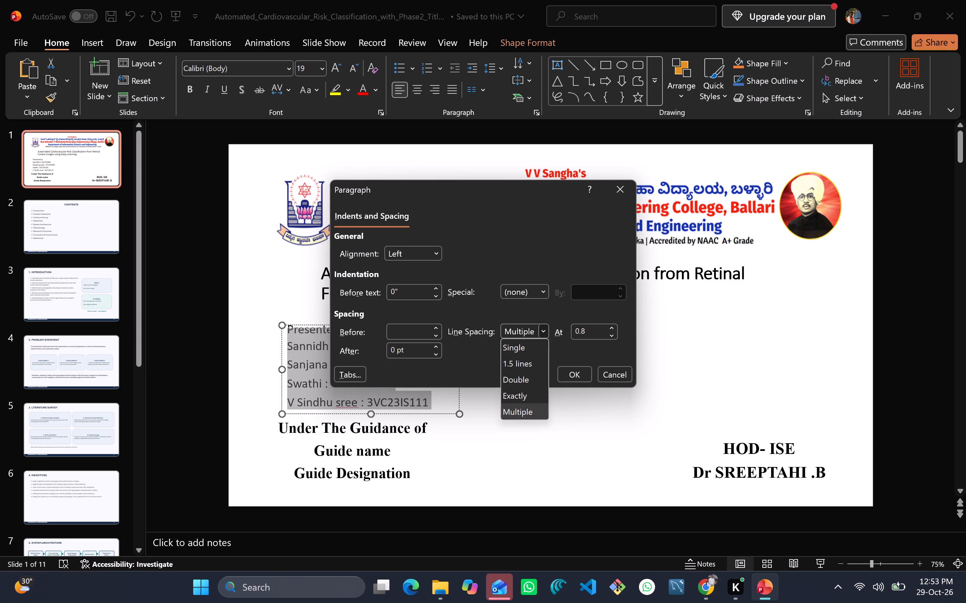
left_click(575, 373)
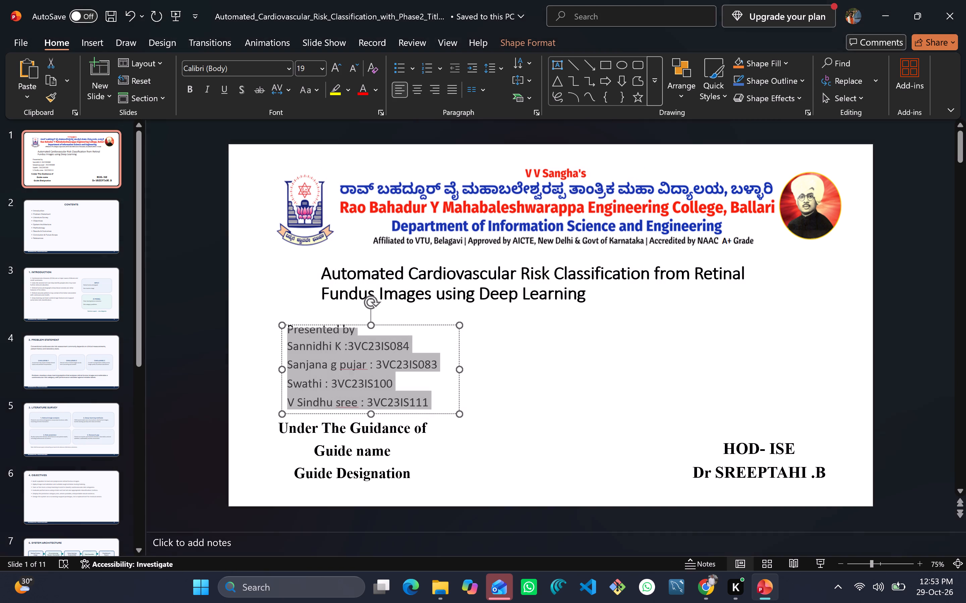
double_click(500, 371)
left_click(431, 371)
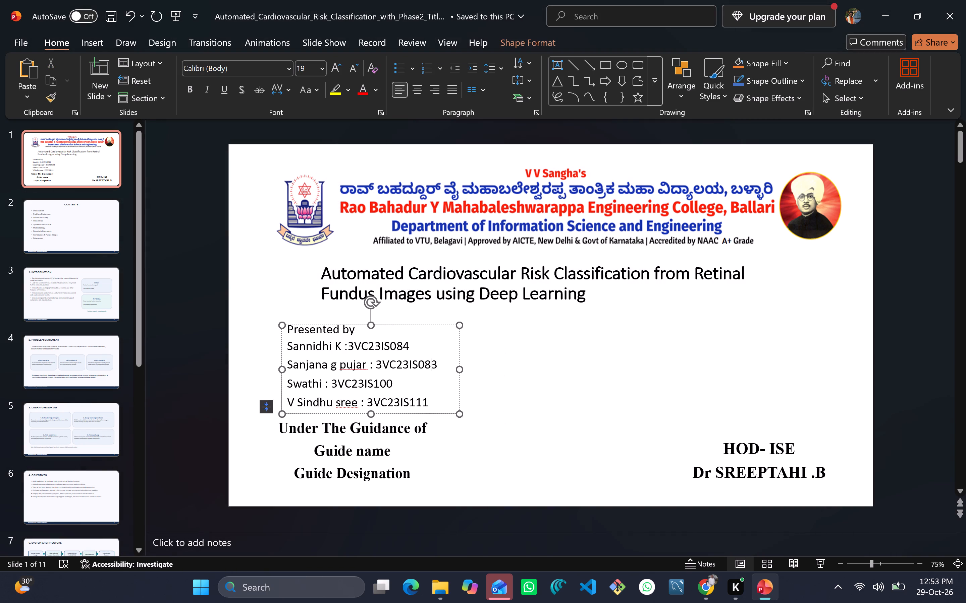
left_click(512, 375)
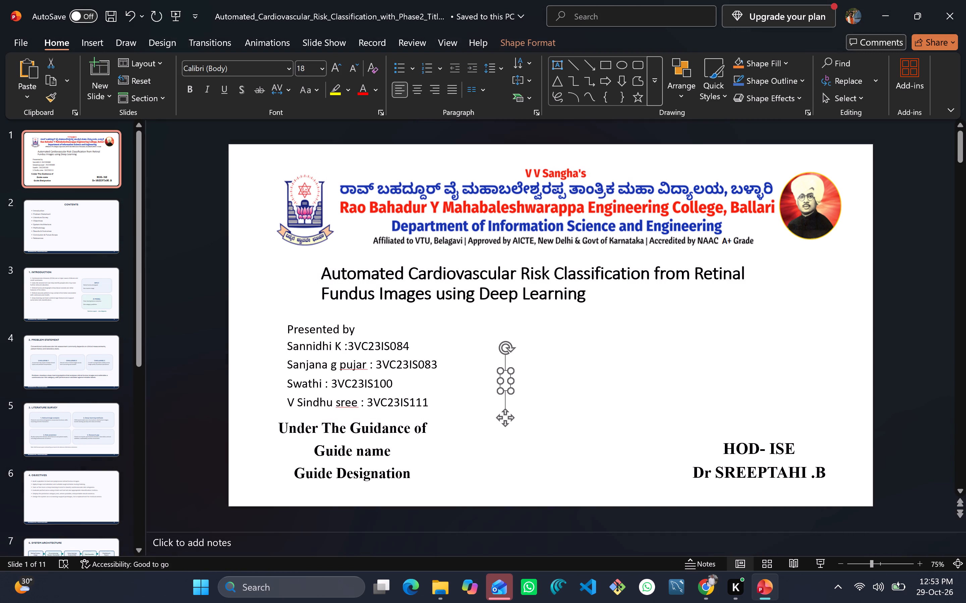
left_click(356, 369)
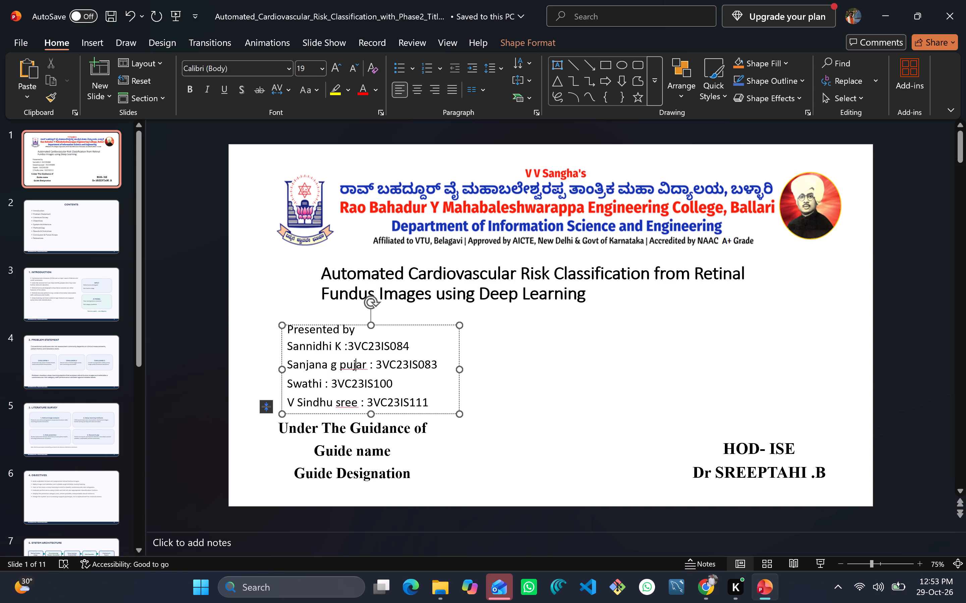
Replace the "Guide name" placeholder under "Under The Guidance of" with the guide's name and initials in capitals.
left_click(397, 453)
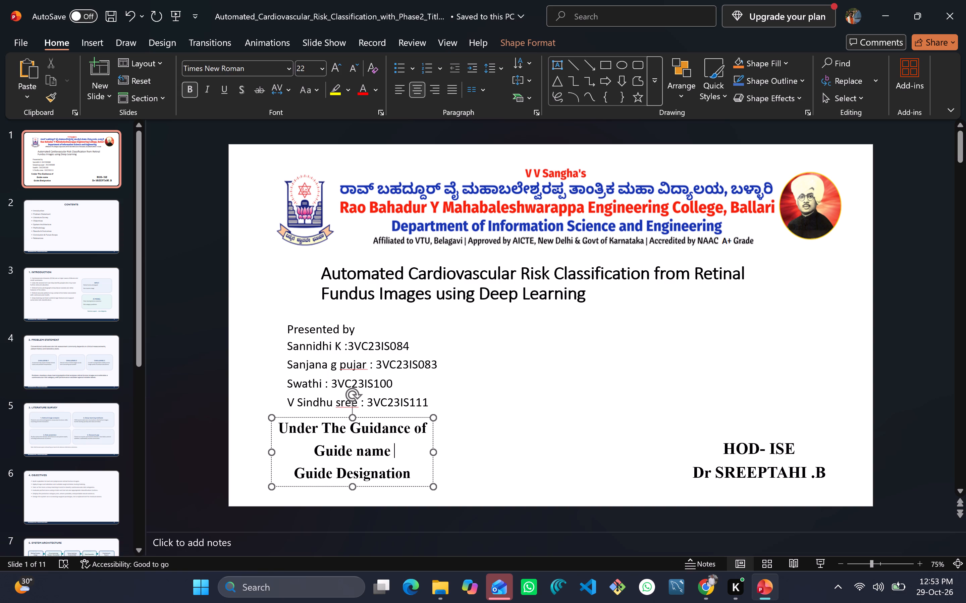
key("BackSpace")
key("BackSpace")
key("BackSpace")
key("BackSpace")
key("BackSpace")
key("BackSpace")
key("BackSpace")
key("BackSpace")
key("BackSpace")
key("BackSpace")
key("BackSpace")
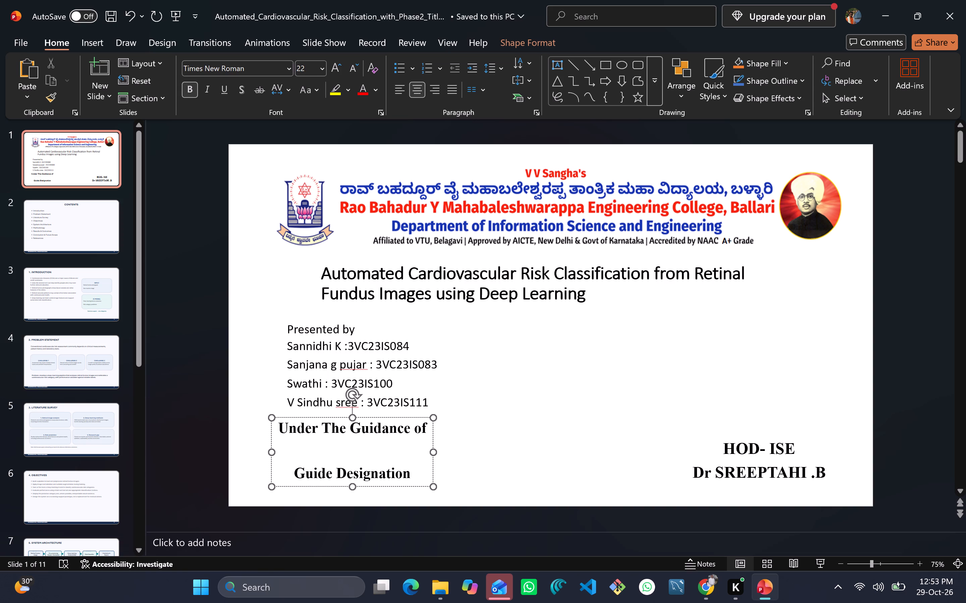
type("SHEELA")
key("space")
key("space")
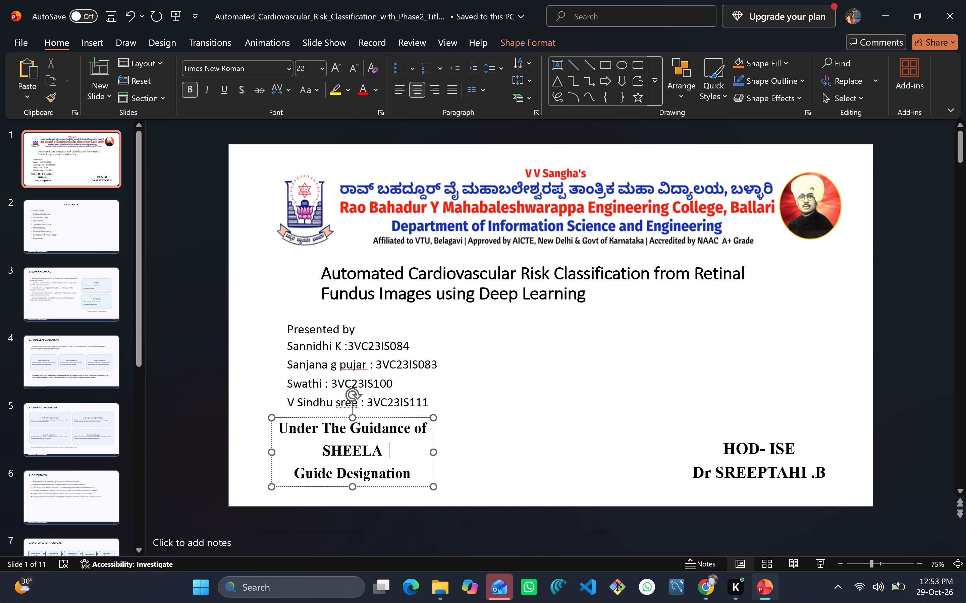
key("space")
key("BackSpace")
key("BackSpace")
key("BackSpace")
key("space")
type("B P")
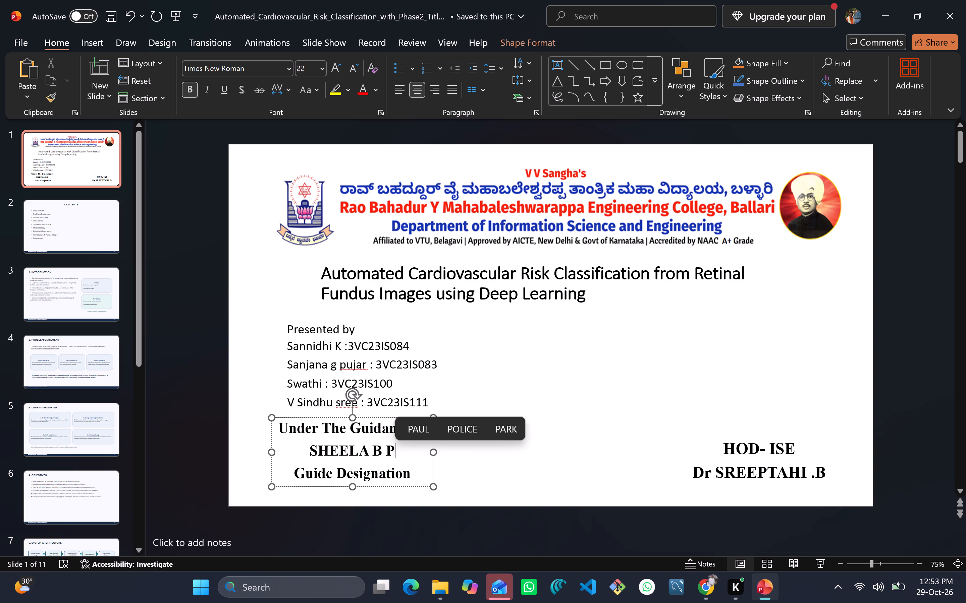
Delete the "Guide Designation" placeholder text below the guide's name.
left_click(413, 471)
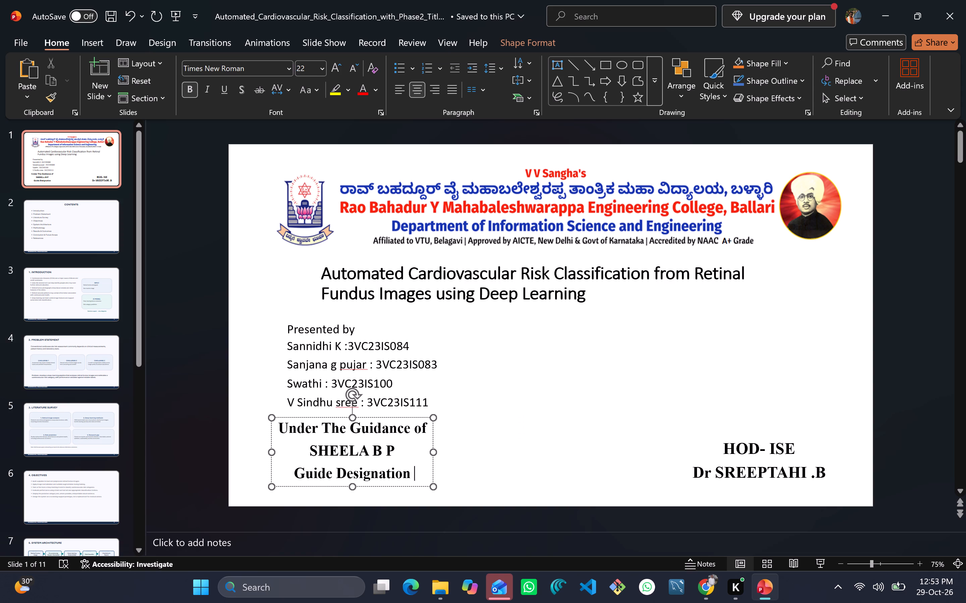
key("BackSpace")
key("BackSpace")
key("BackSpace")
key("BackSpace")
key("BackSpace")
key("BackSpace")
key("BackSpace")
key("BackSpace")
key("BackSpace")
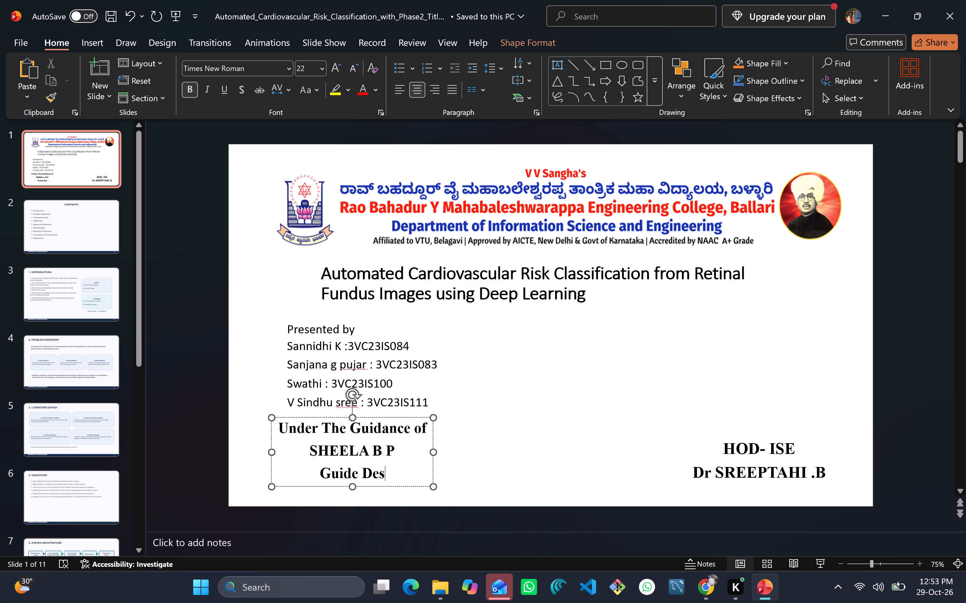
key("BackSpace")
key("BackSpace")
key("BackSpace")
key("BackSpace")
key("BackSpace")
key("BackSpace")
key("BackSpace")
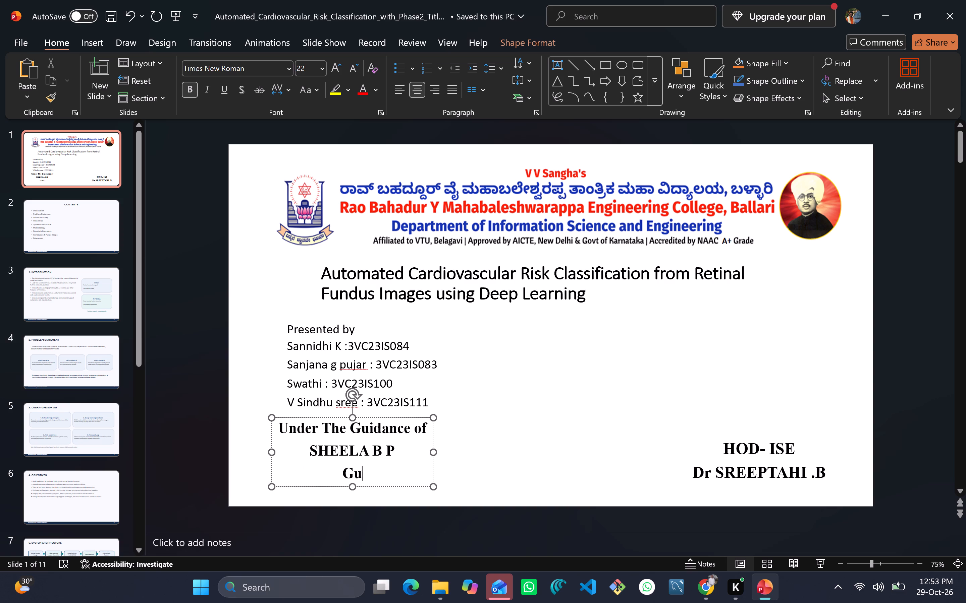
key("BackSpace")
key("BackSpace")
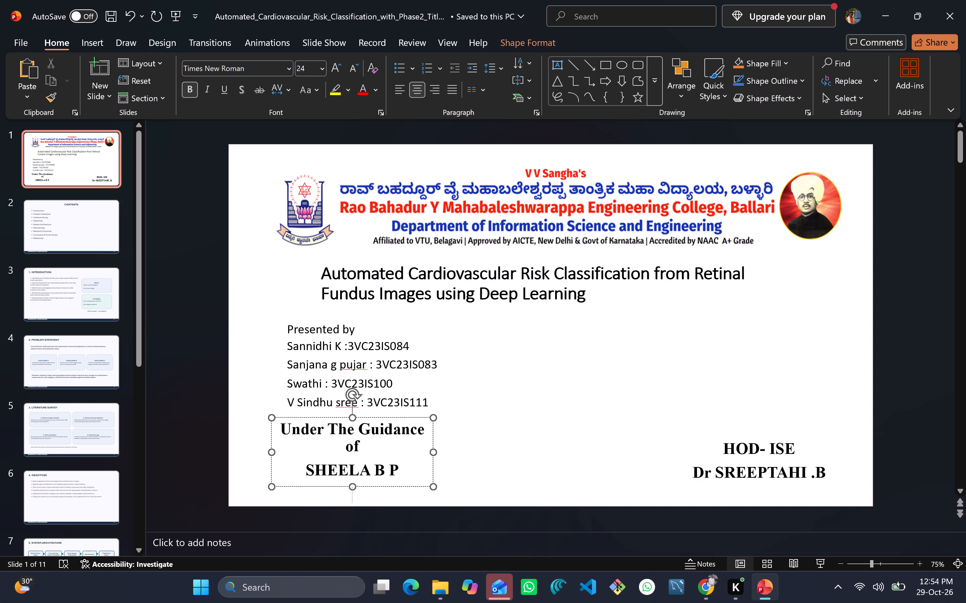
Insert the title "Dr" and a space before the guide's name.
left_click(304, 473)
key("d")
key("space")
key("BackSpace")
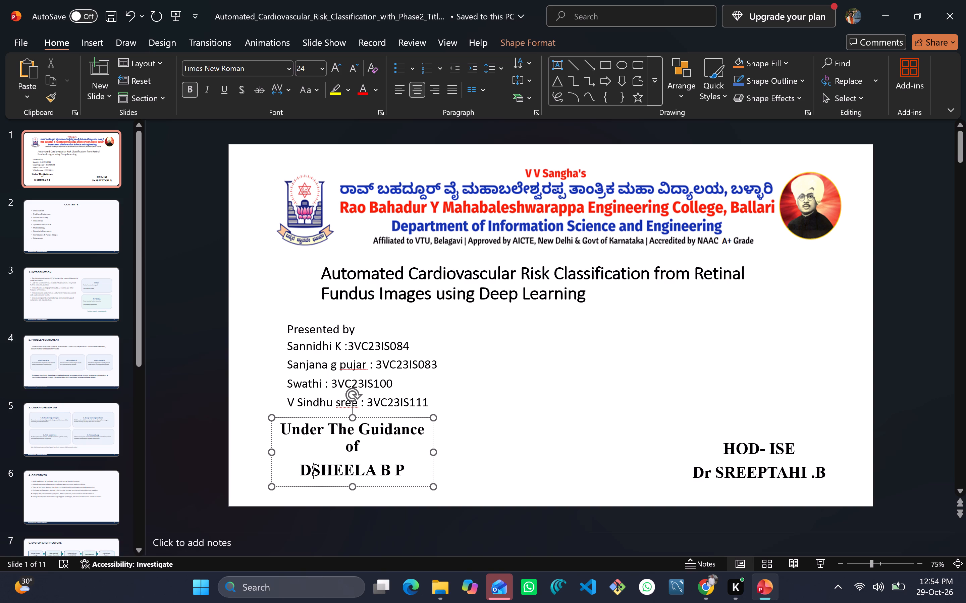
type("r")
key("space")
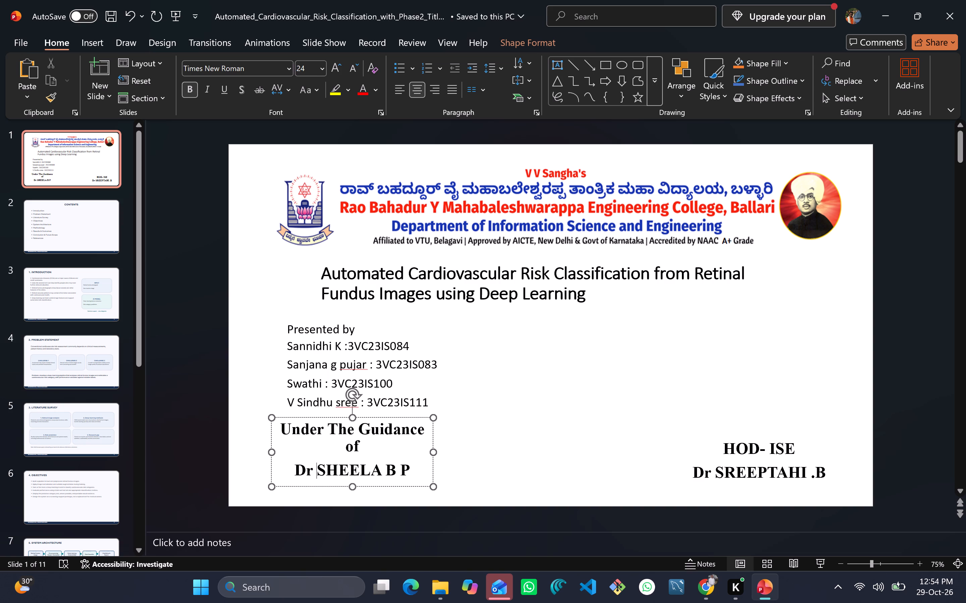
Add an empty line below the guide's name in the "Under The Guidance of" box.
left_click(421, 470)
key("Return")
Widen the guide box so "Under The Guidance of" fits on one line, and lower its top edge slightly.
left_click_drag(433, 451, 447, 446)
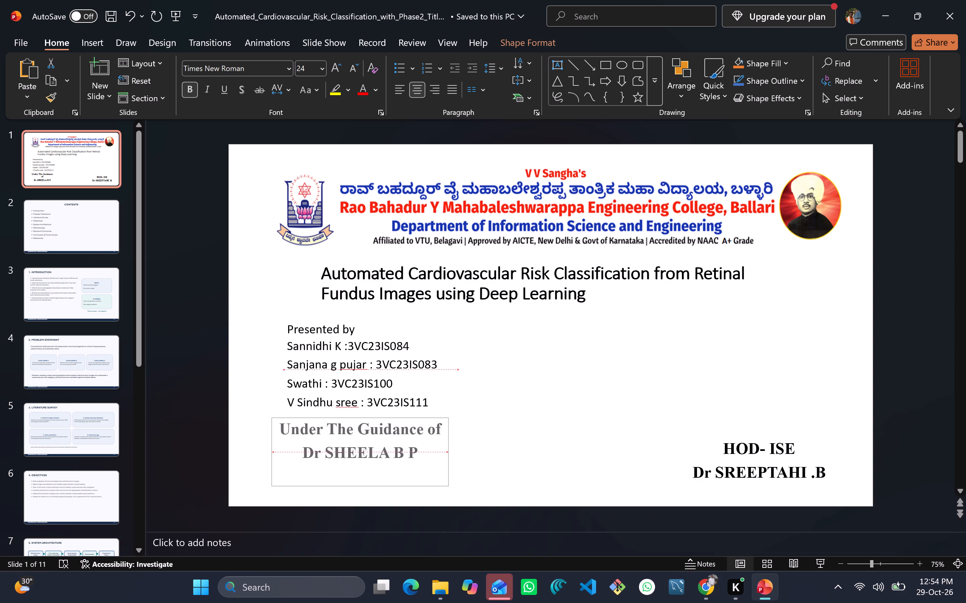
left_click_drag(447, 446, 447, 447)
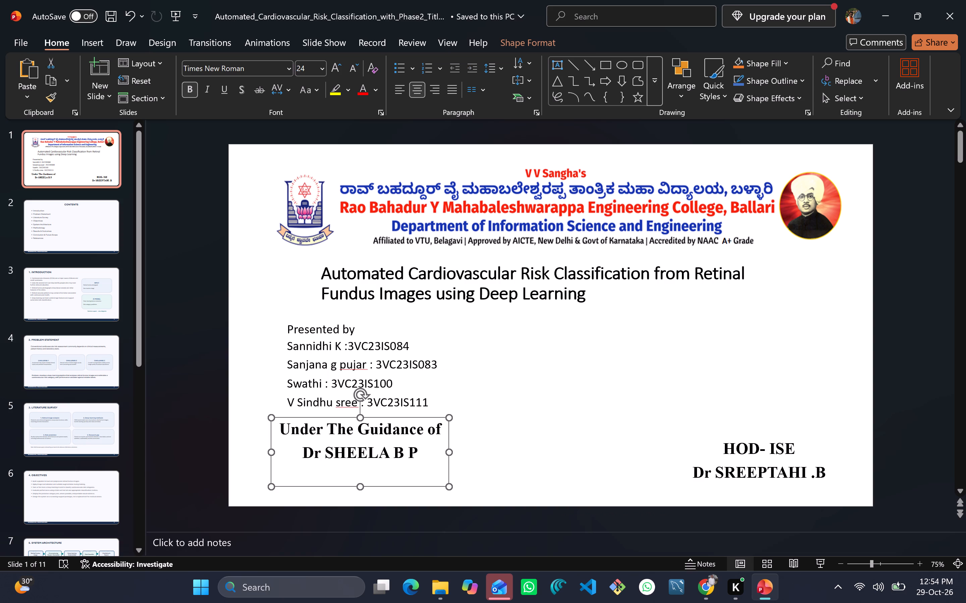
left_click_drag(360, 417, 359, 430)
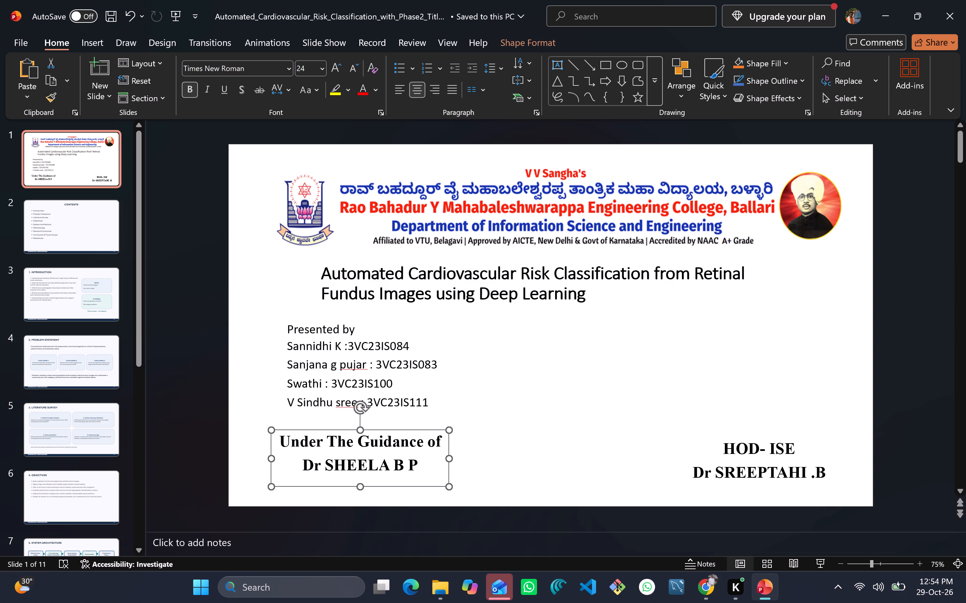
left_click(537, 407)
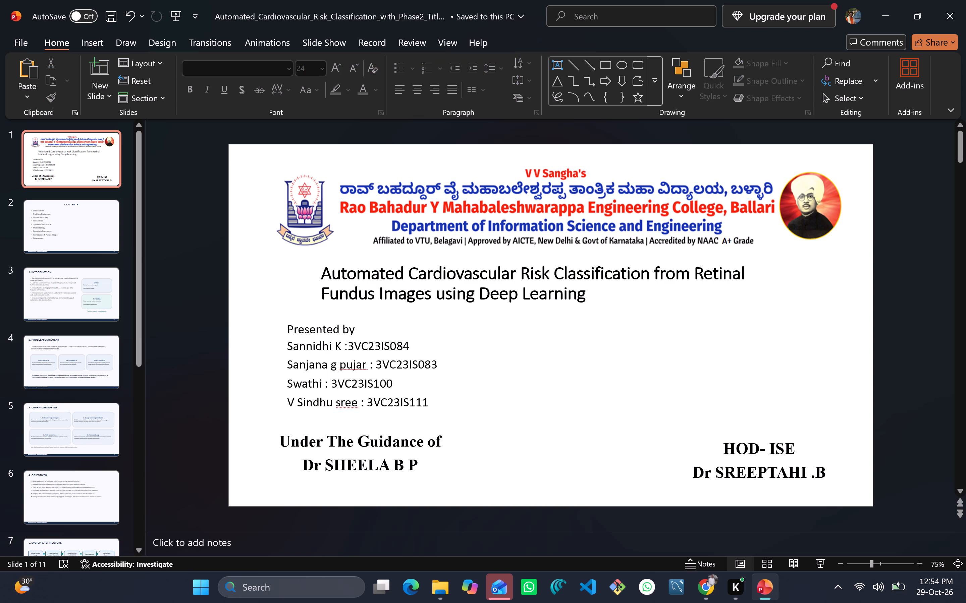
Capitalize the second student's initial and surname and the fourth student's last name in the presenter box.
left_click(345, 369)
key("BackSpace")
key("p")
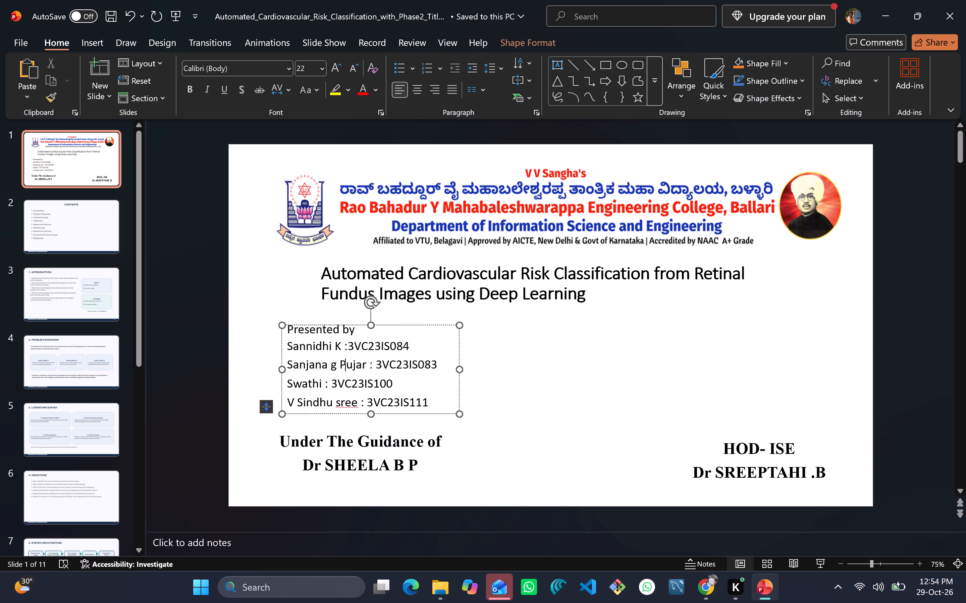
left_click(337, 367)
key("BackSpace")
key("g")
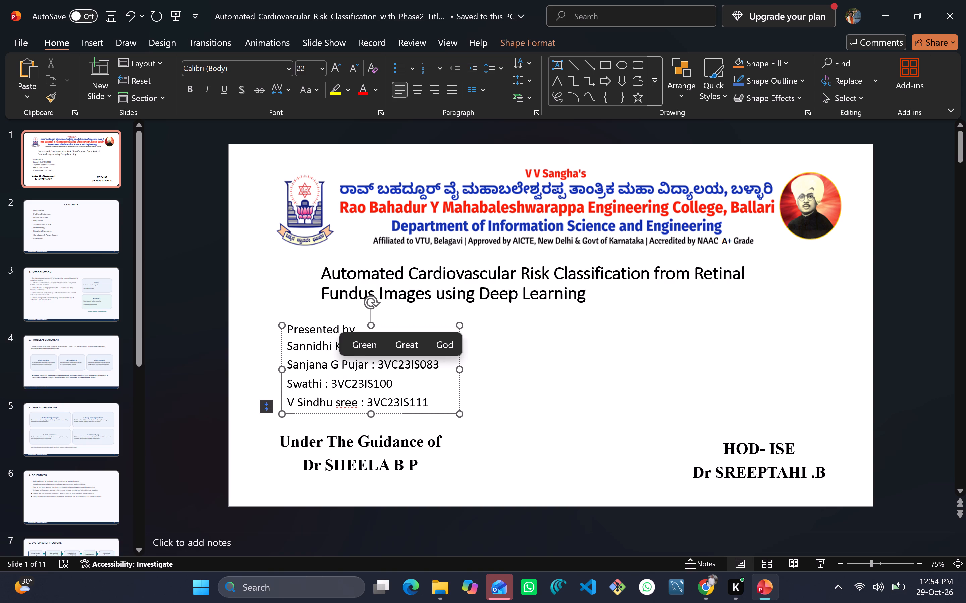
left_click(343, 405)
key("Left")
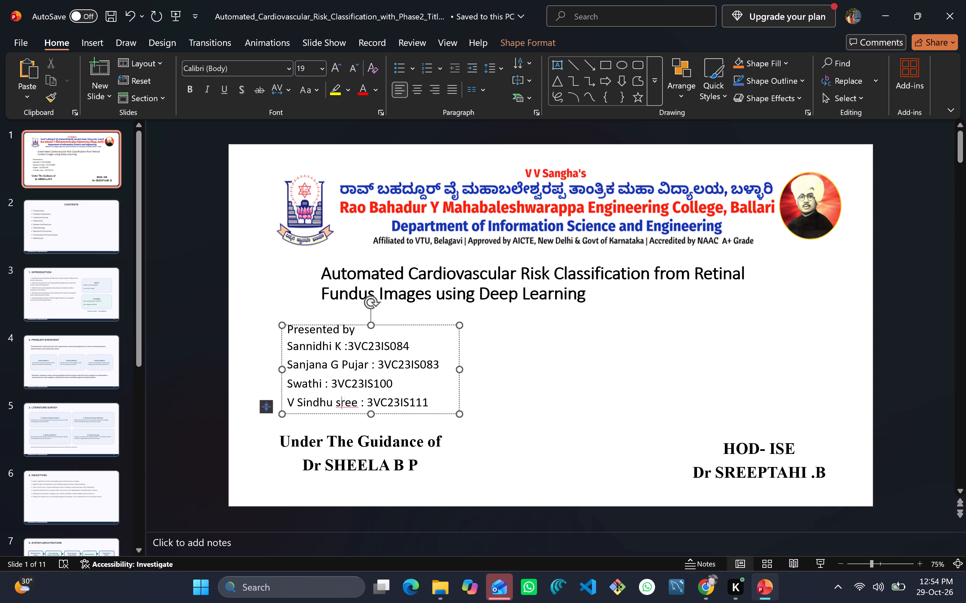
key("BackSpace")
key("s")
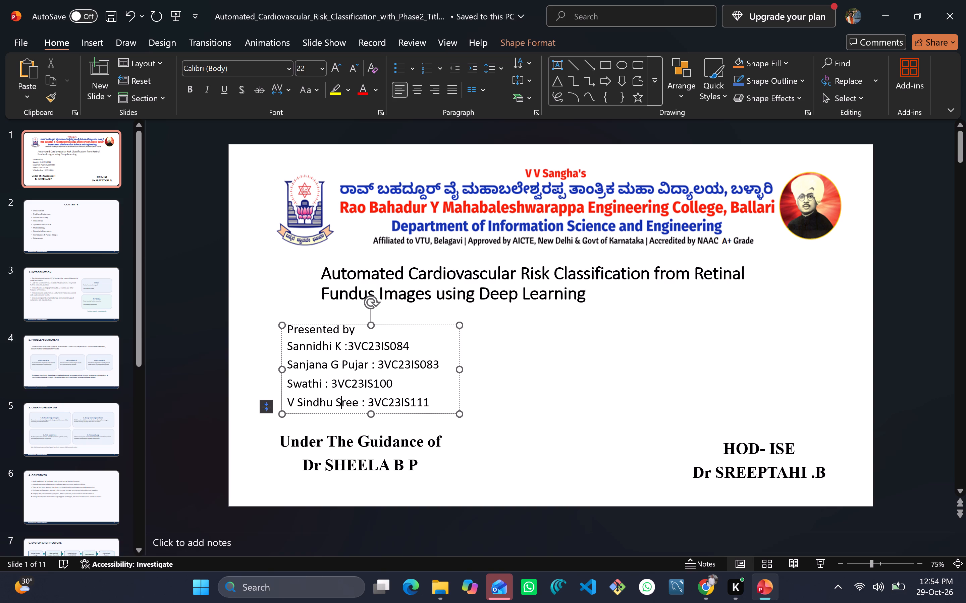
left_click(576, 393)
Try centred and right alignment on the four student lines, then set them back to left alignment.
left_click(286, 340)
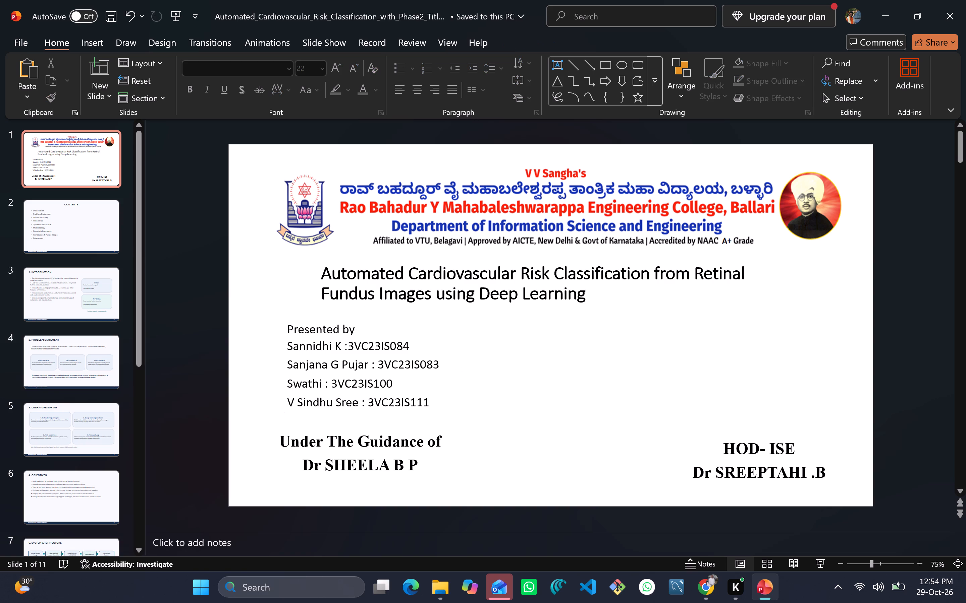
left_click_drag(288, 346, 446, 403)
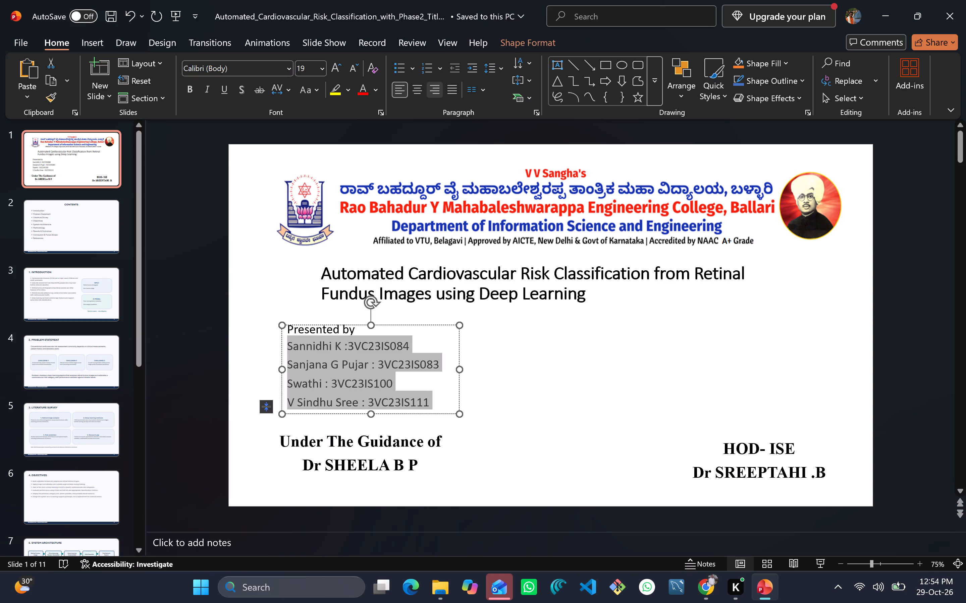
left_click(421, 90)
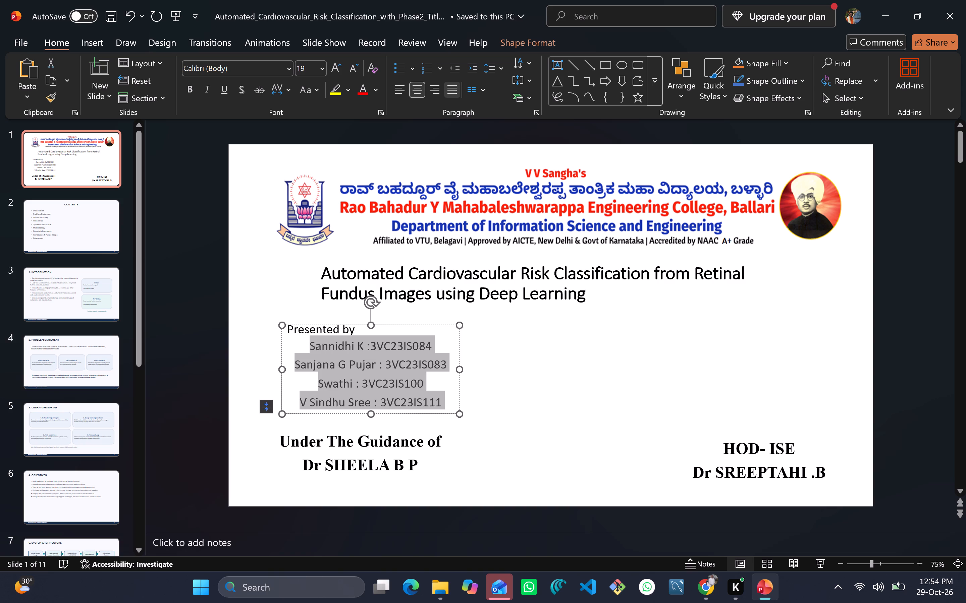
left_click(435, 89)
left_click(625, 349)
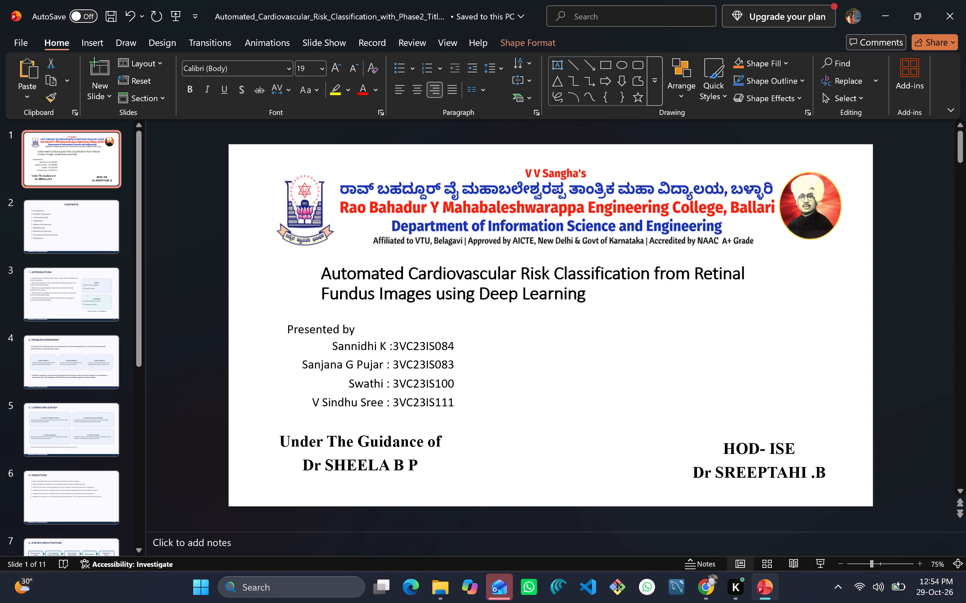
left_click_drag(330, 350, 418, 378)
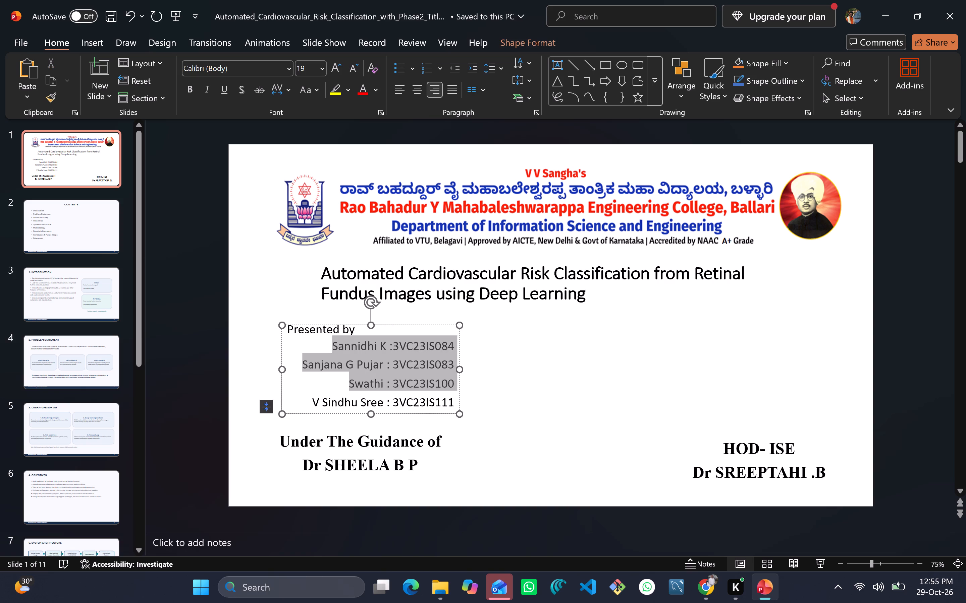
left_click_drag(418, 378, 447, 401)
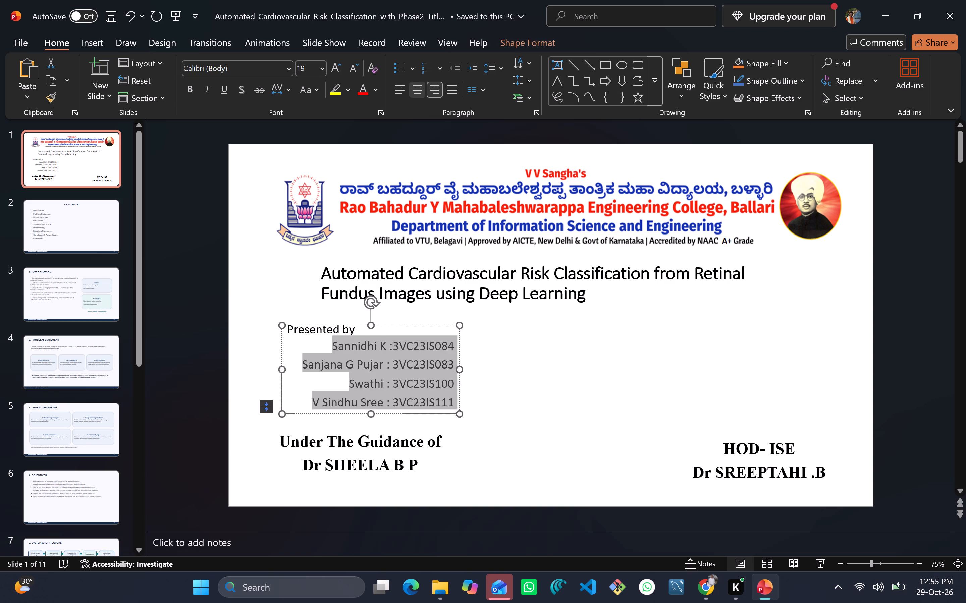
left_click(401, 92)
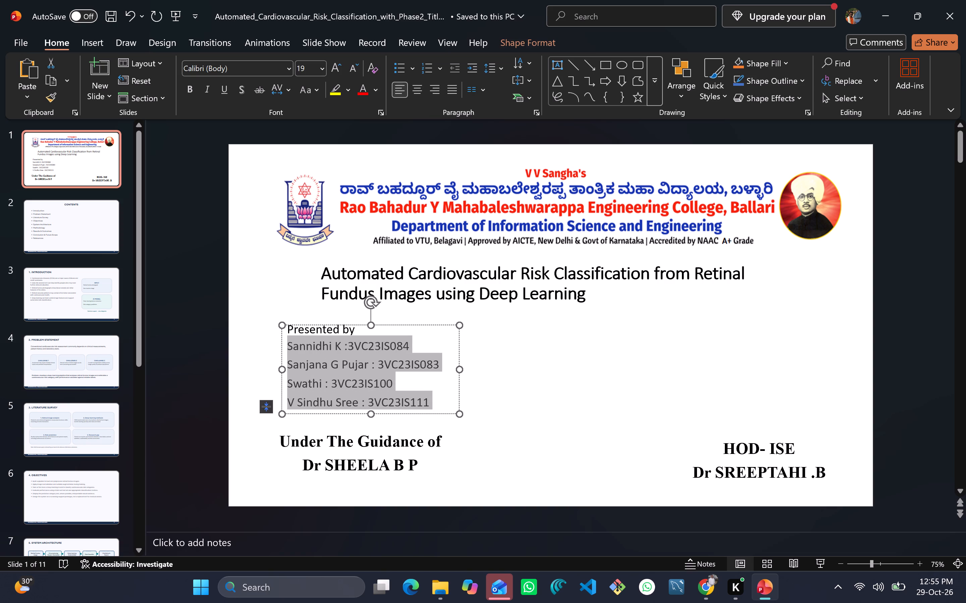
Insert one space after the colon in the first student's line.
left_click(348, 345)
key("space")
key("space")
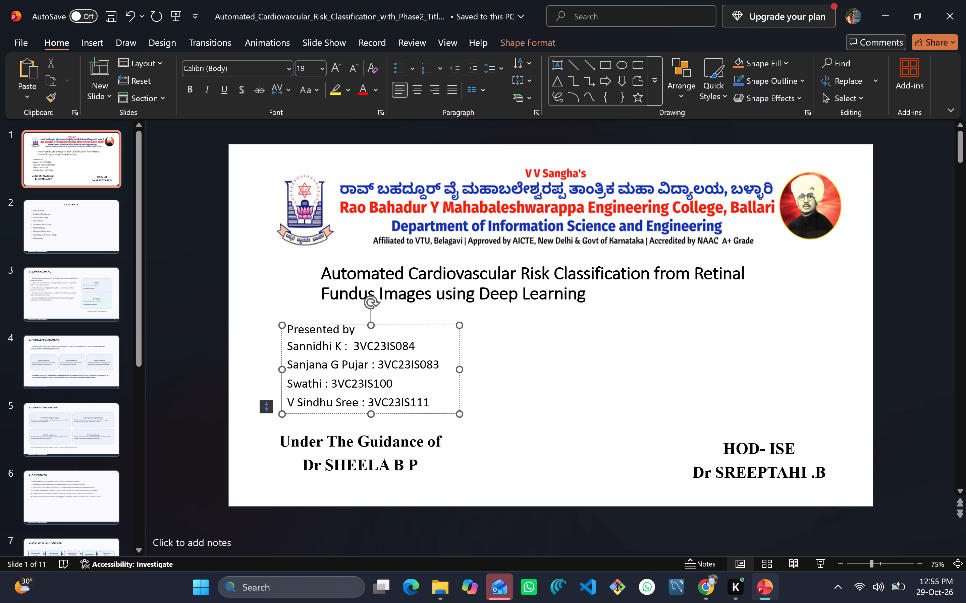
key("BackSpace")
Pad the first student's line with spaces before the colon to align it with the second student's colon.
key("Left")
key("Left")
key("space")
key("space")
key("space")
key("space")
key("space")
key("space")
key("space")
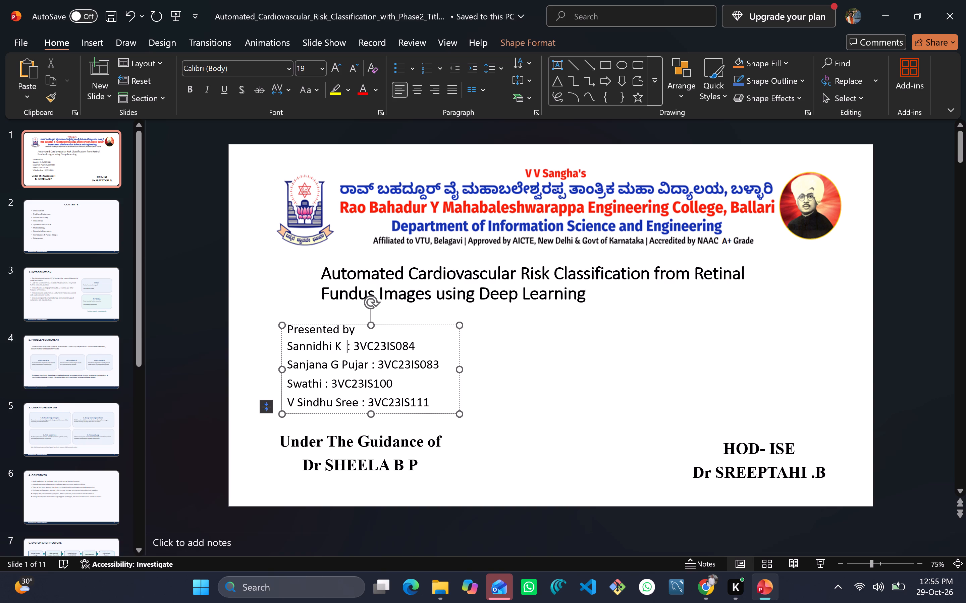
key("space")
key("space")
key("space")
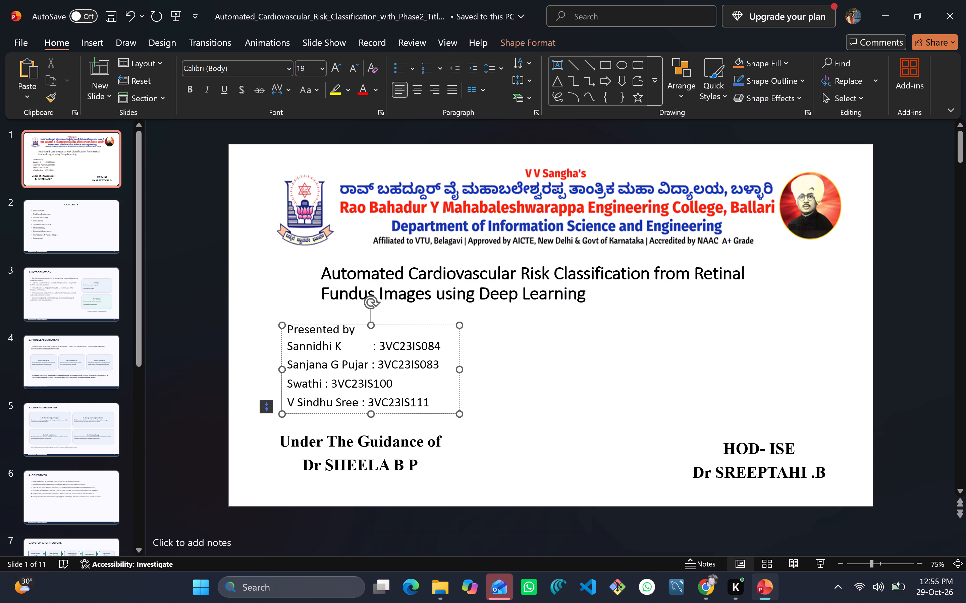
Pad the third student's line with spaces before the colon to align it with the colons above.
key("Down")
key("Down")
key("Left")
key("Left")
key("Left")
key("Left")
key("Left")
key("Left")
key("Left")
key("Left")
key("Left")
key("Left")
key("Left")
key("Right")
key("Right")
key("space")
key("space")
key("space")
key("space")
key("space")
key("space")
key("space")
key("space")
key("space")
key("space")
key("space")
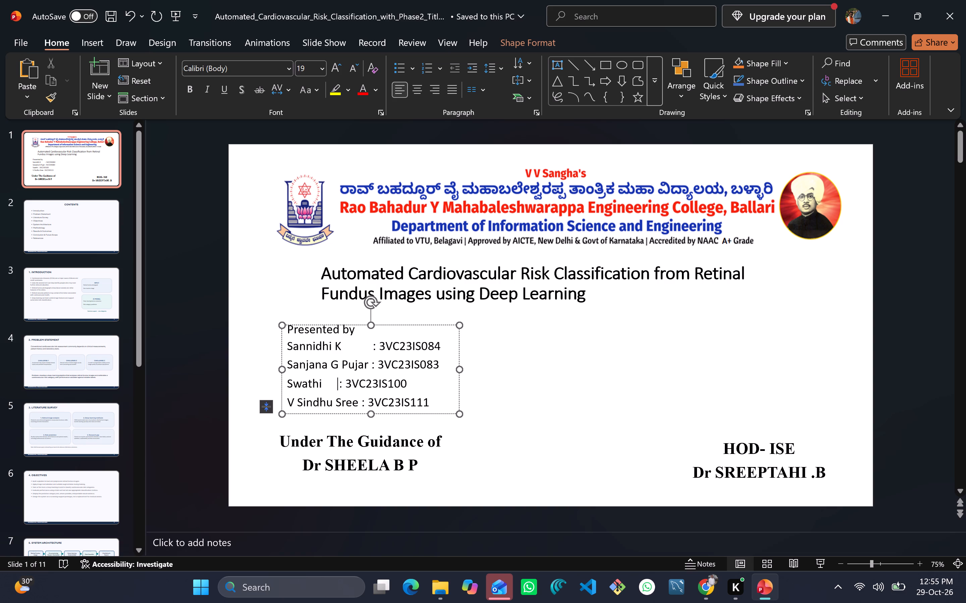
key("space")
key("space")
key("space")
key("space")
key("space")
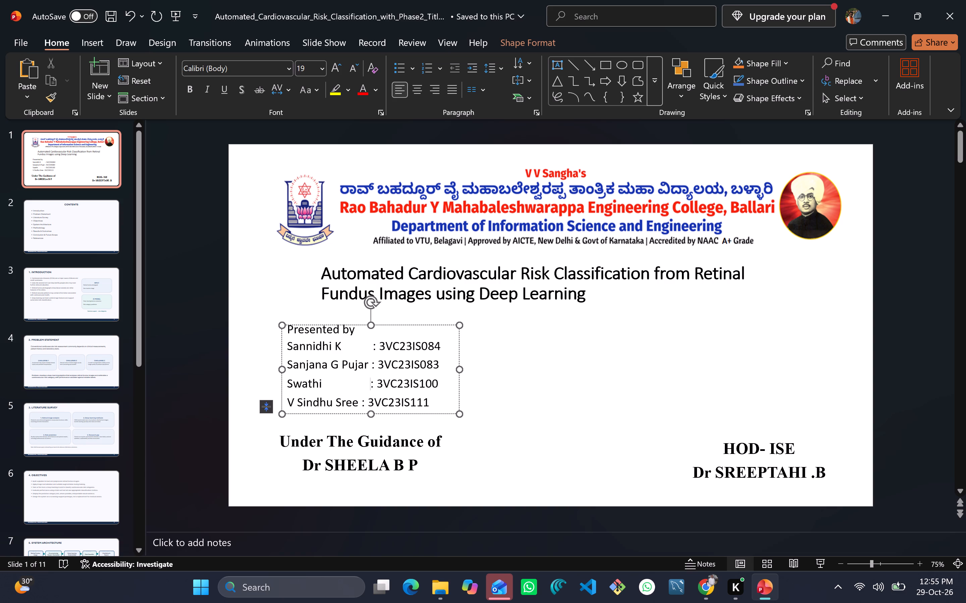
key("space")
Pad the fourth student's line with spaces before the colon to align it with the colons above.
key("Down")
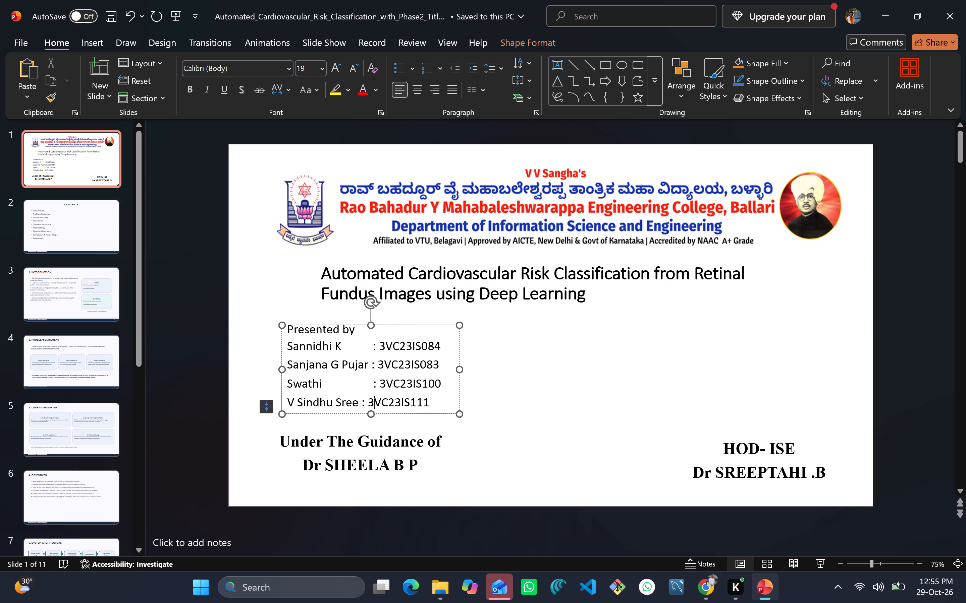
key("Left")
key("Left")
key("Left")
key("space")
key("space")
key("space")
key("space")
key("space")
key("BackSpace")
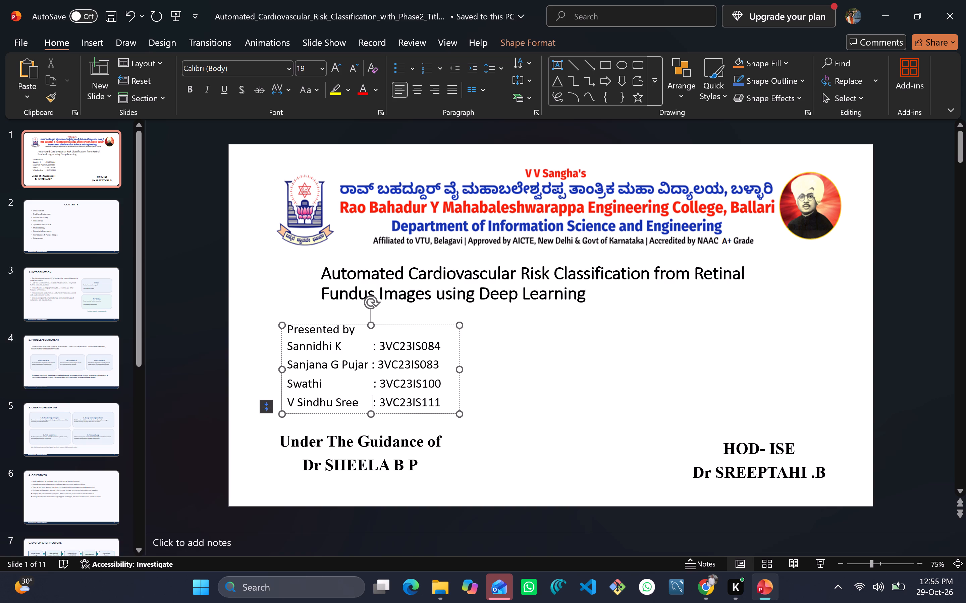
left_click(636, 338)
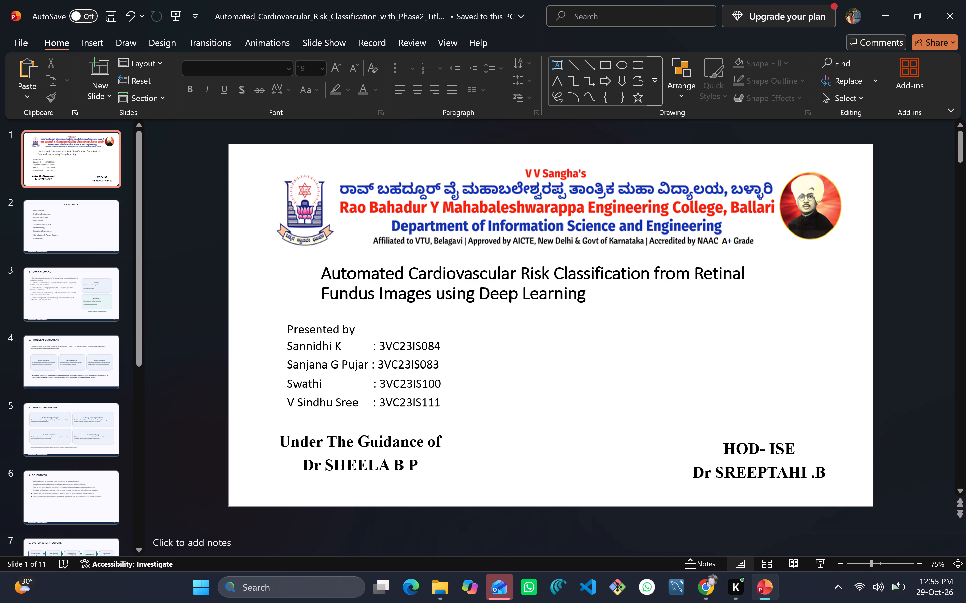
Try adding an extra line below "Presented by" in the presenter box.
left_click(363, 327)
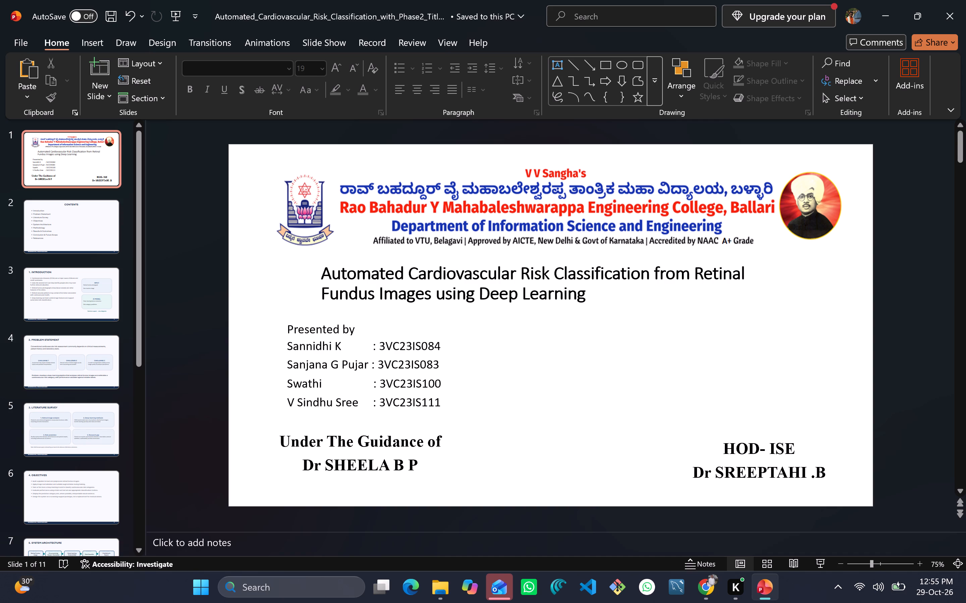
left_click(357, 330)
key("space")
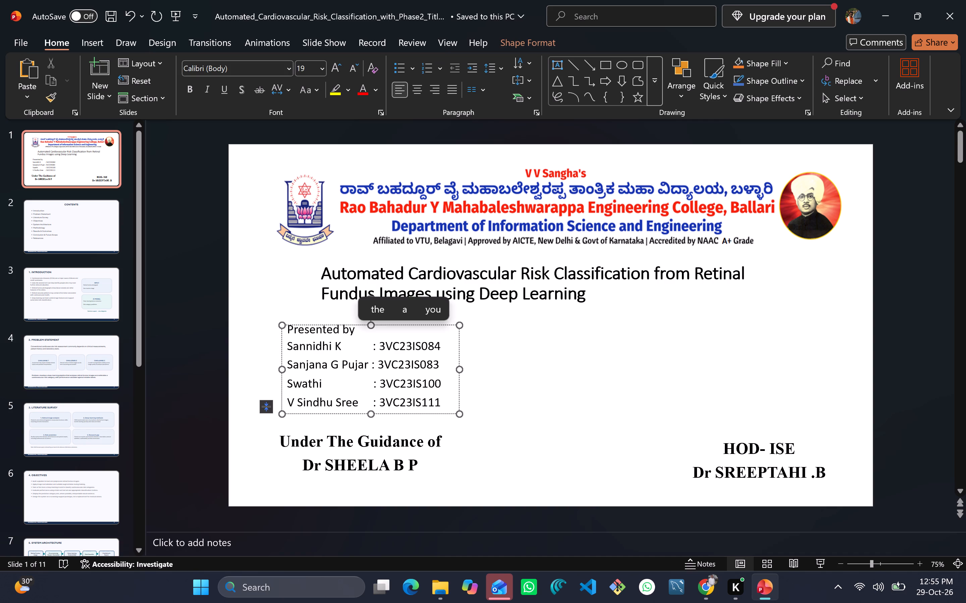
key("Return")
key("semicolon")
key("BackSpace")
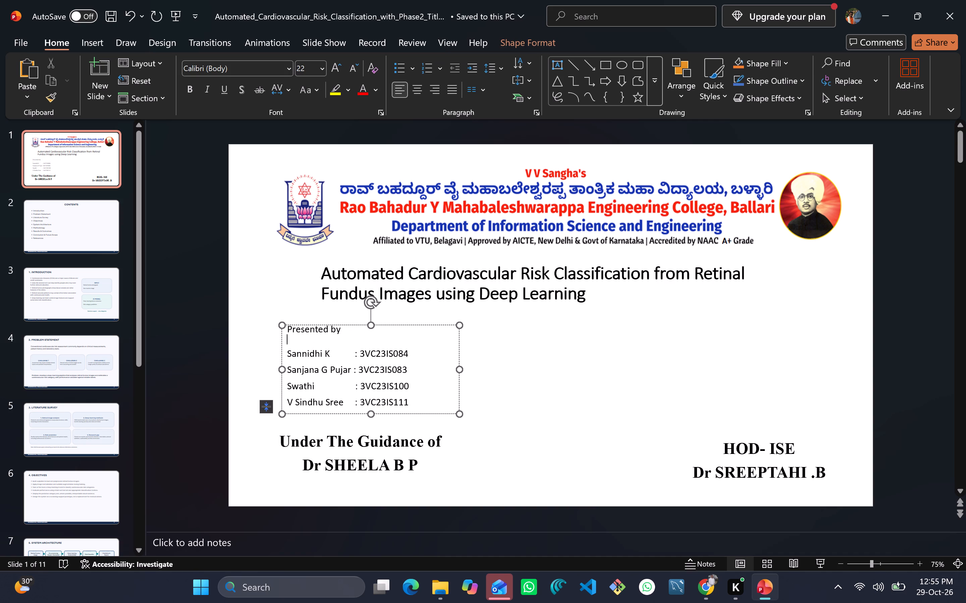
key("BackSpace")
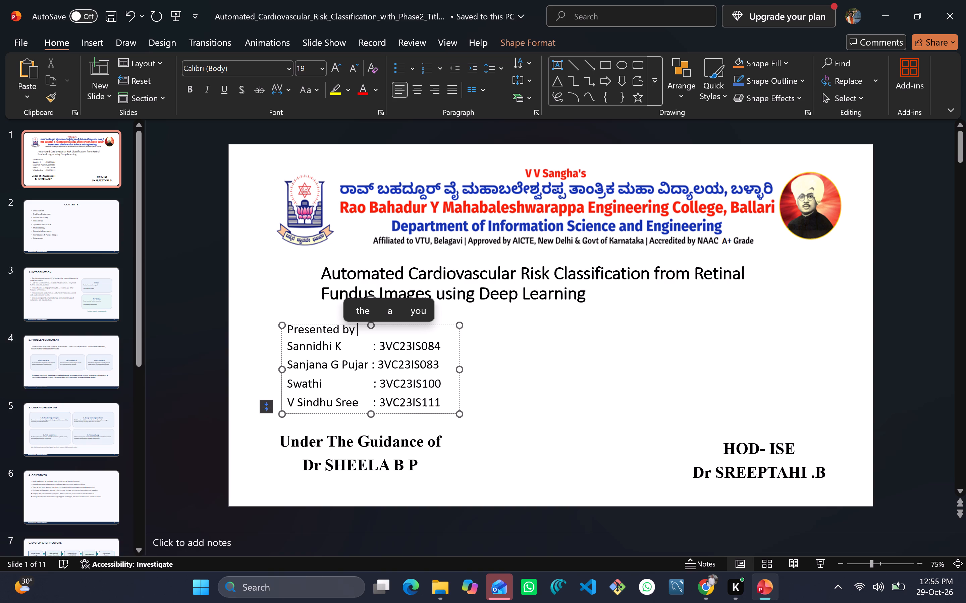
Adjust the presenter box's height so its auto-fitted text reaches size 20, keeping the box above "Under The Guidance of".
left_click(371, 413)
left_click_drag(371, 413, 371, 417)
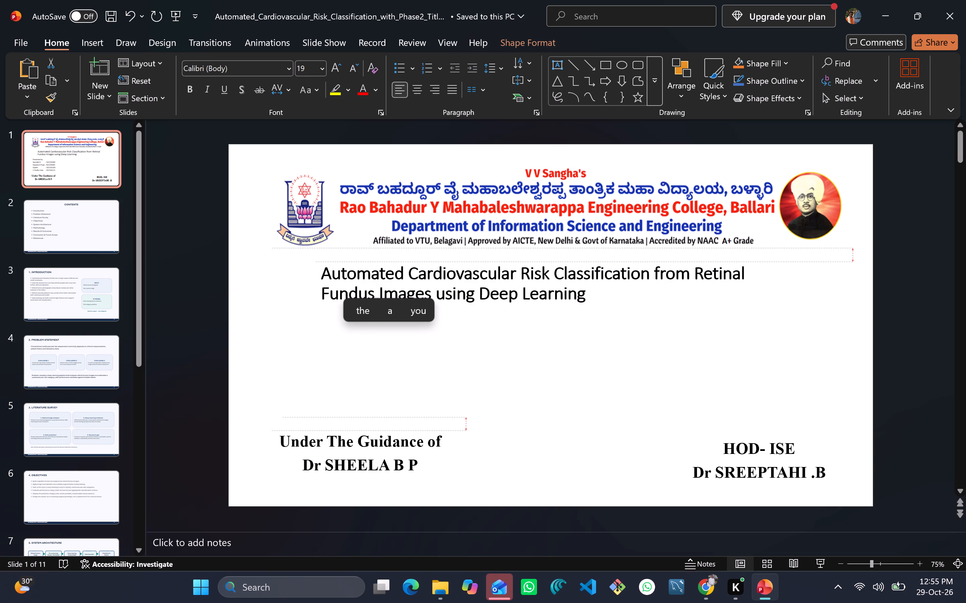
left_click_drag(371, 417, 370, 403)
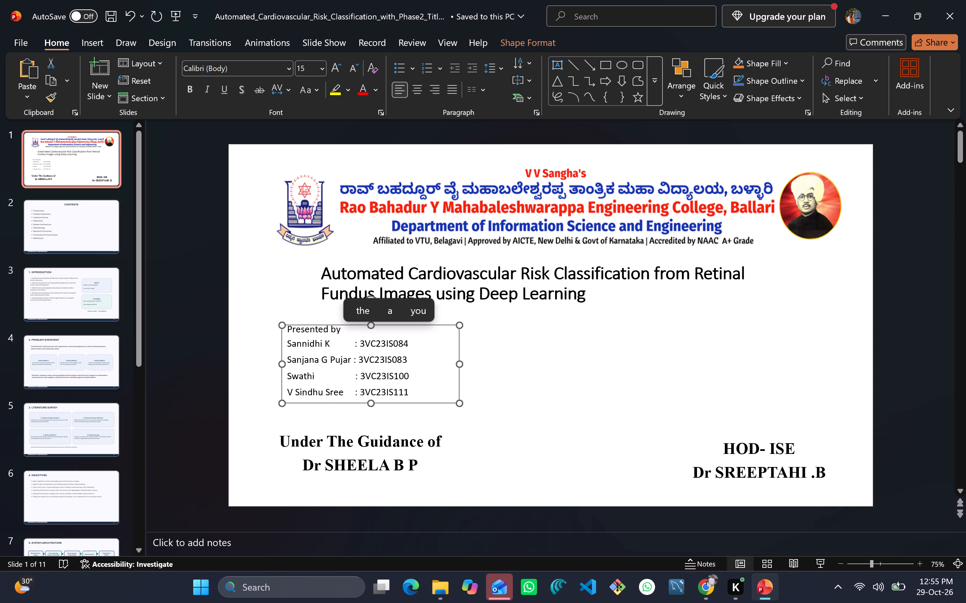
left_click_drag(372, 403, 371, 419)
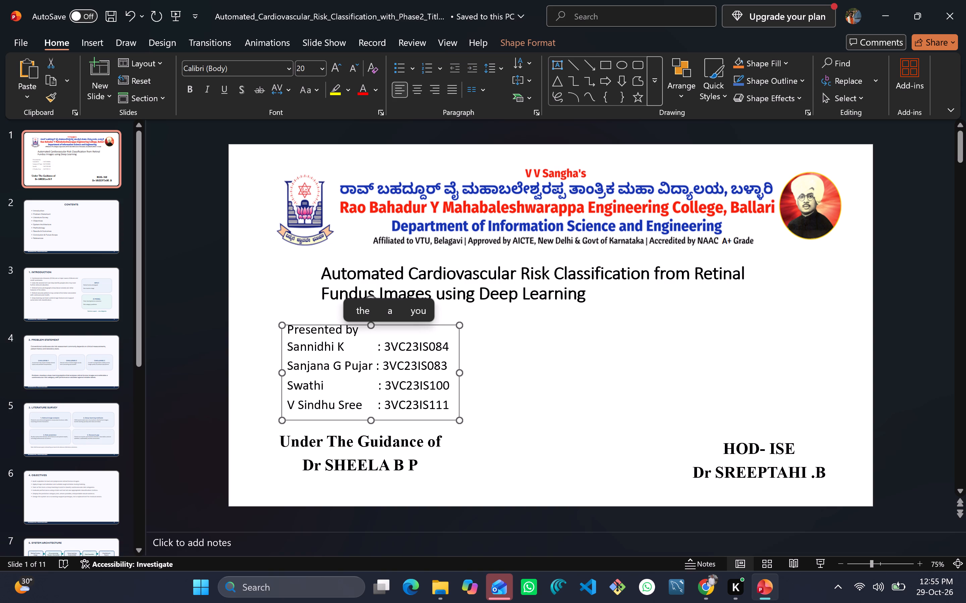
left_click(370, 333)
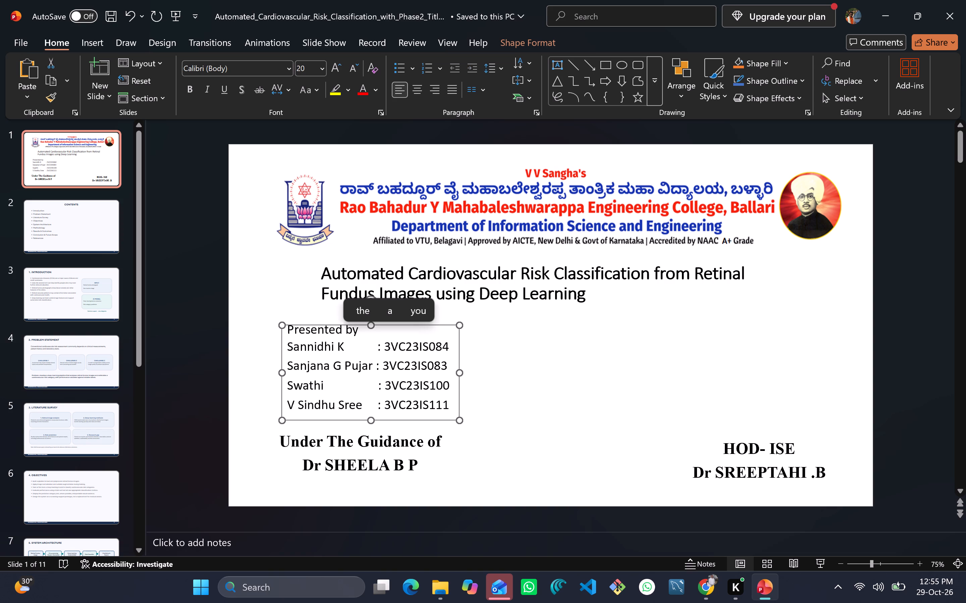
left_click(565, 330)
Add a colon directly after "Presented by" in the presenter box.
left_click(361, 326)
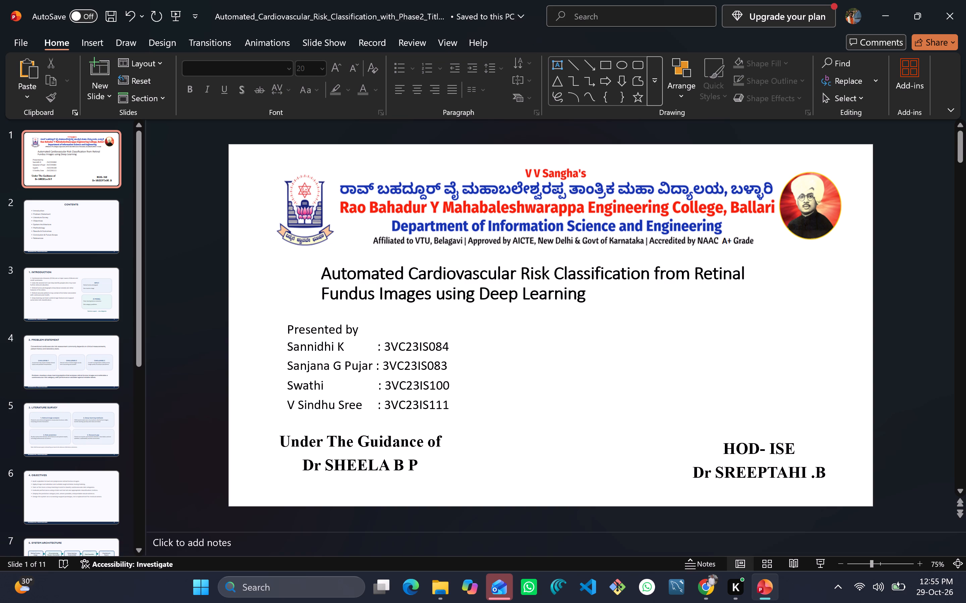
left_click(357, 328)
key("Right")
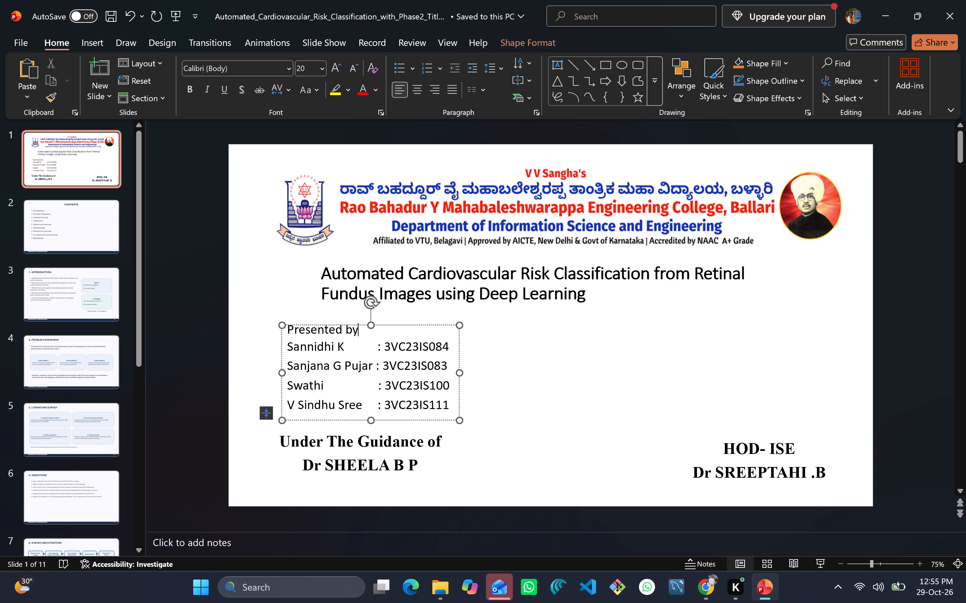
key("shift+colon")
left_click(564, 365)
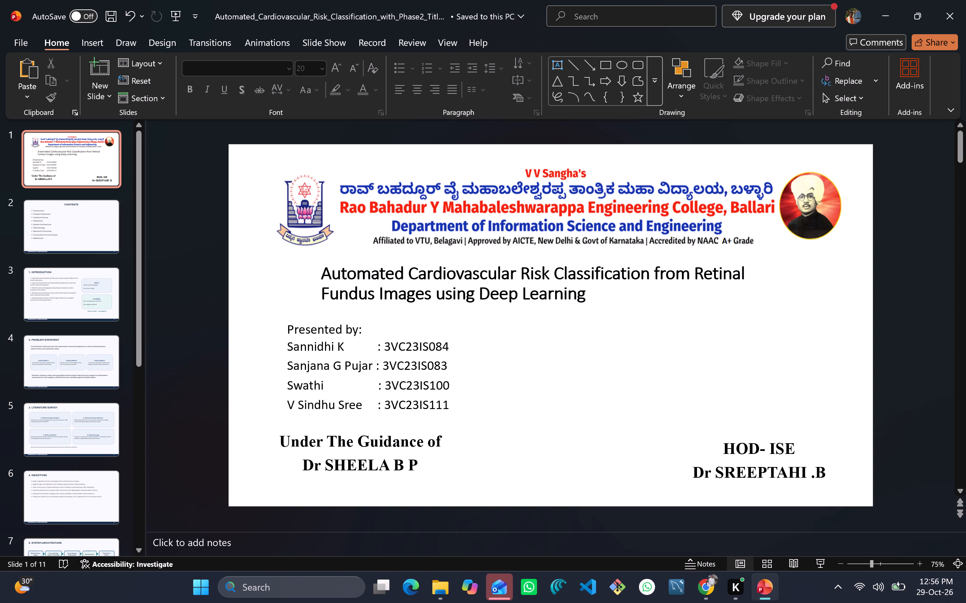
Review the slides from Contents through References, return to the title slide and look over the opening slides again.
key("Right")
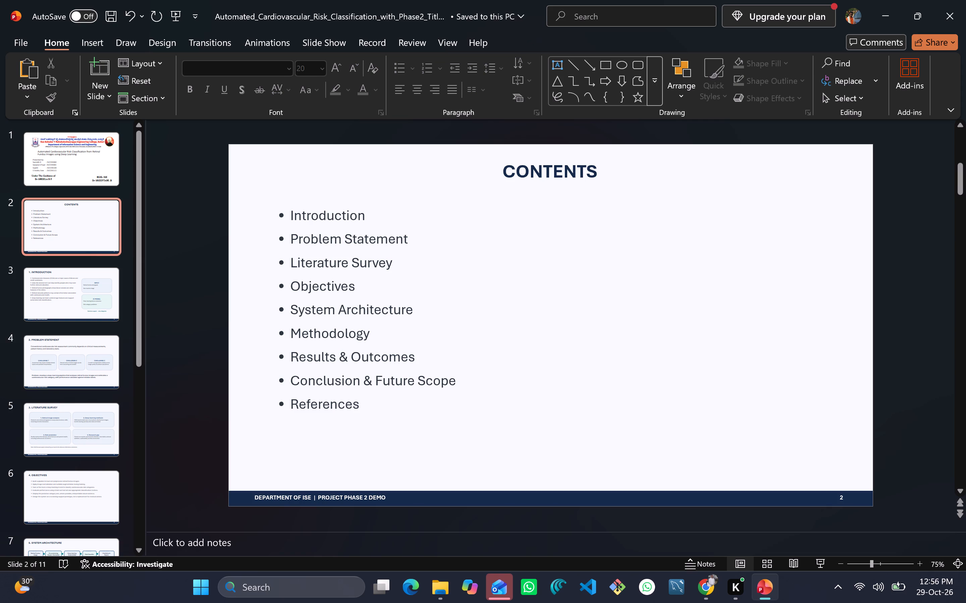
key("Right")
key("Right")
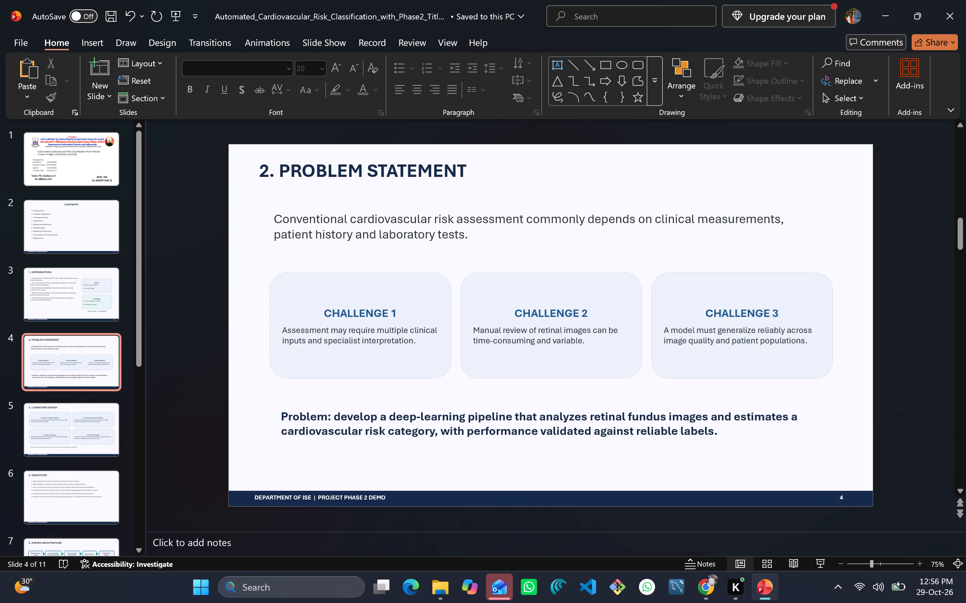
key("Right")
key("Right")
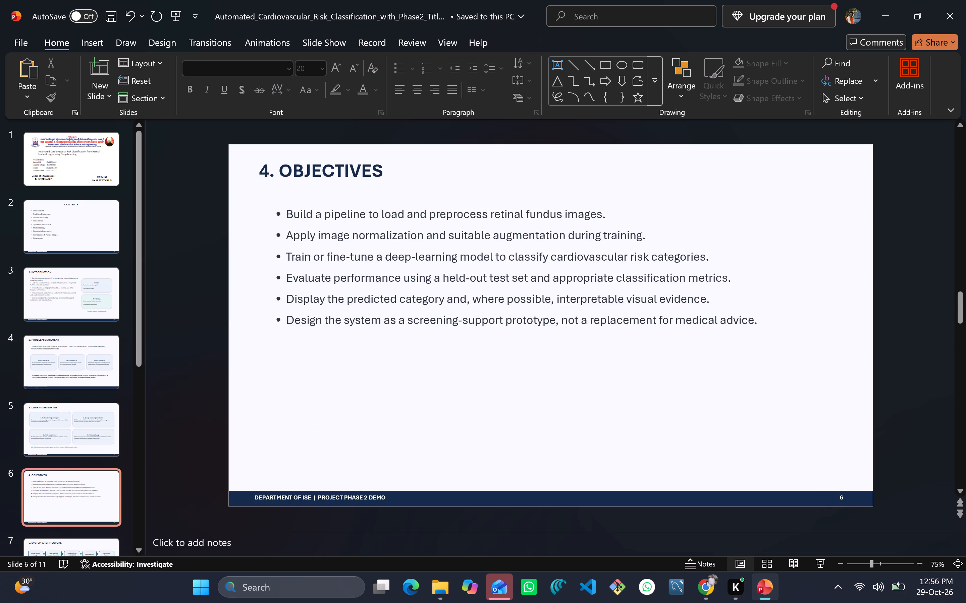
key("Right")
key("Right")
key("Right")
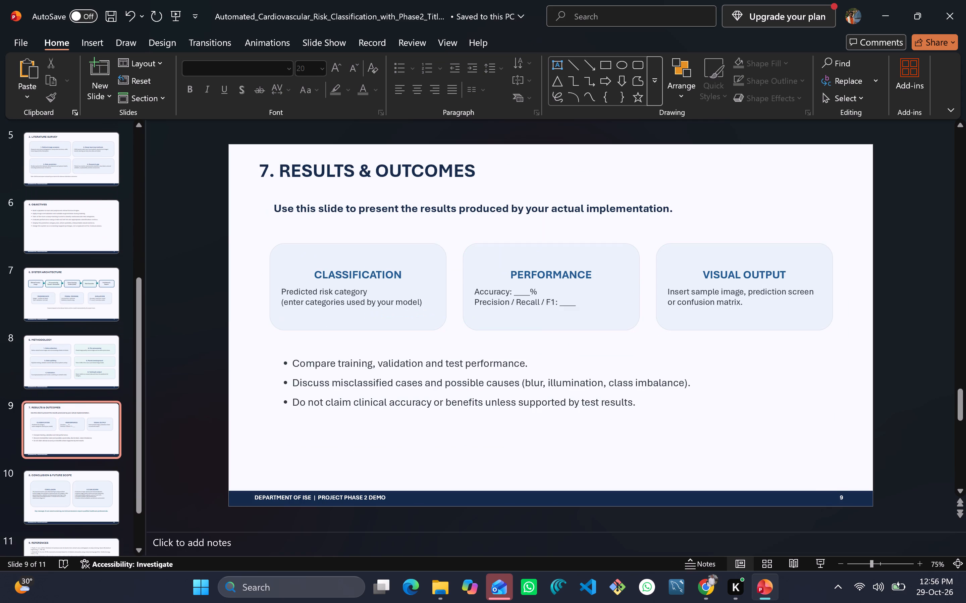
key("Right")
key("Right")
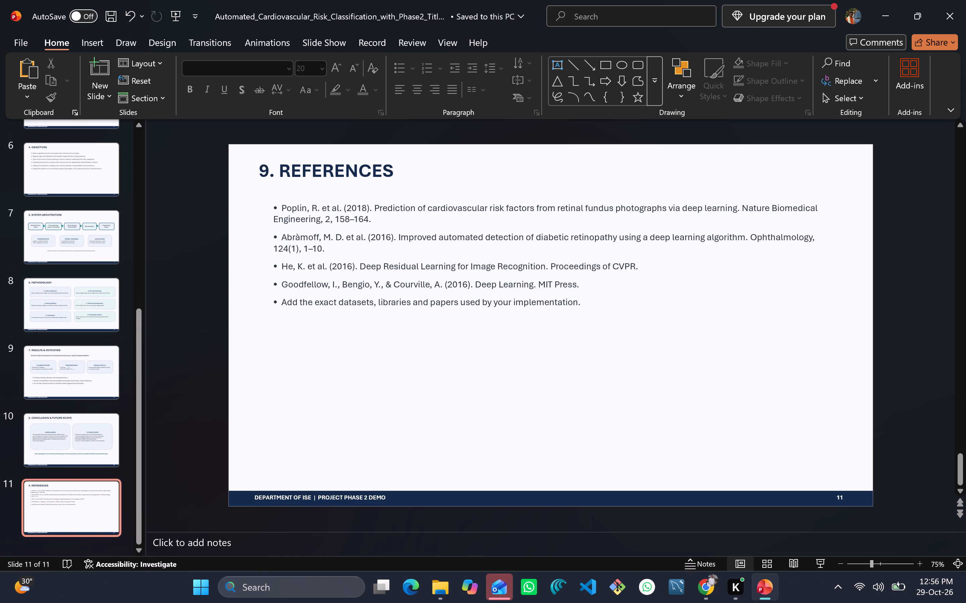
key("Left")
key("Left")
key("Left")
key("Left")
key("Left")
key("Left")
key("Left")
key("Left")
key("Left")
key("Left")
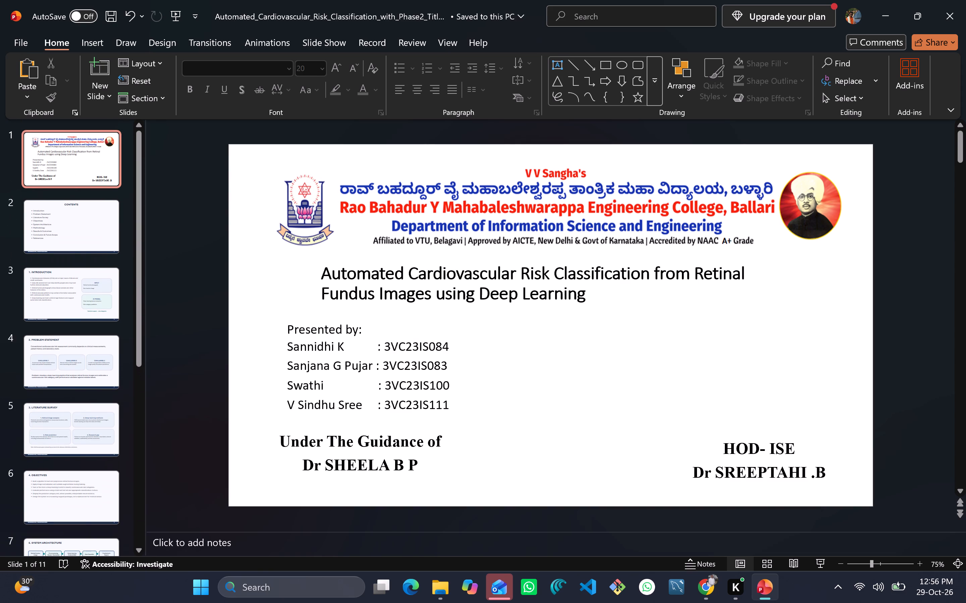
key("Right")
key("Right")
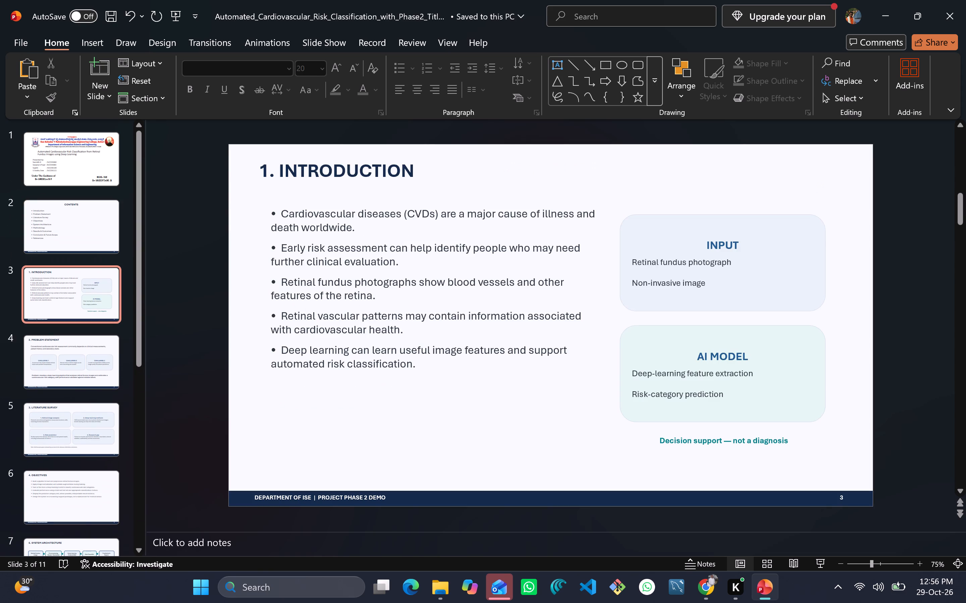
key("Right")
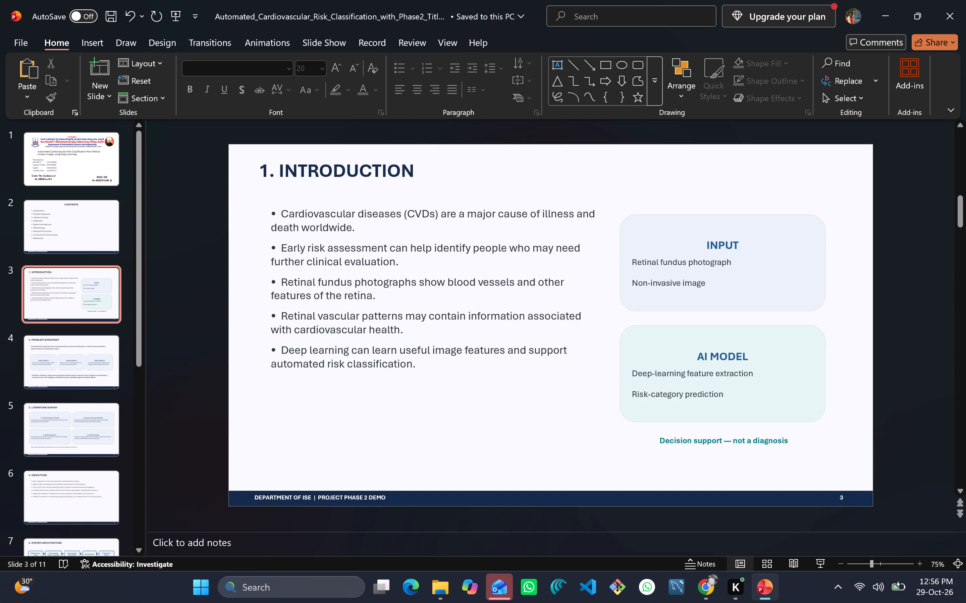
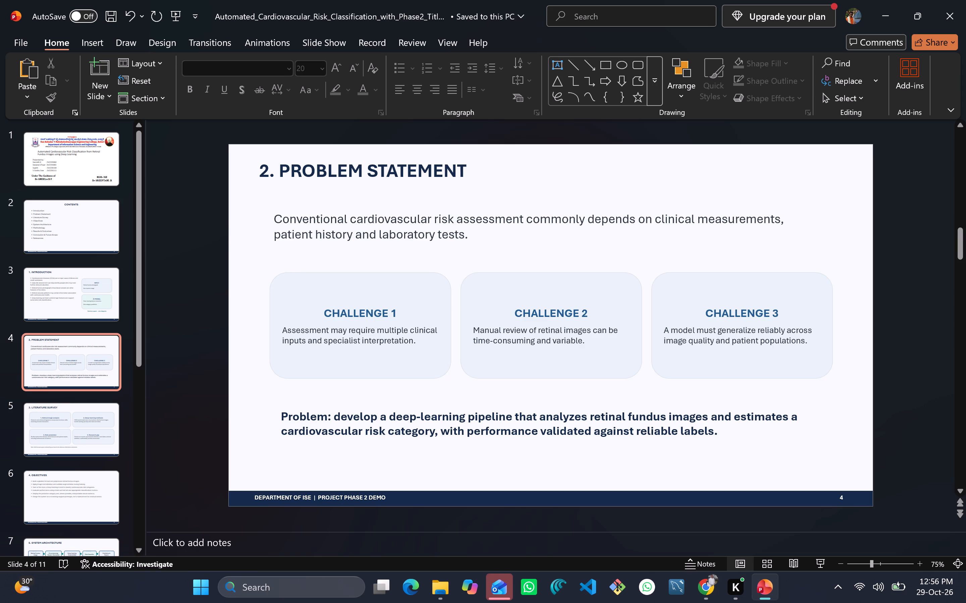
Set the description text in the Challenge 3 card on the Problem Statement slide to 1.5 line spacing.
left_click(767, 348)
key("Up")
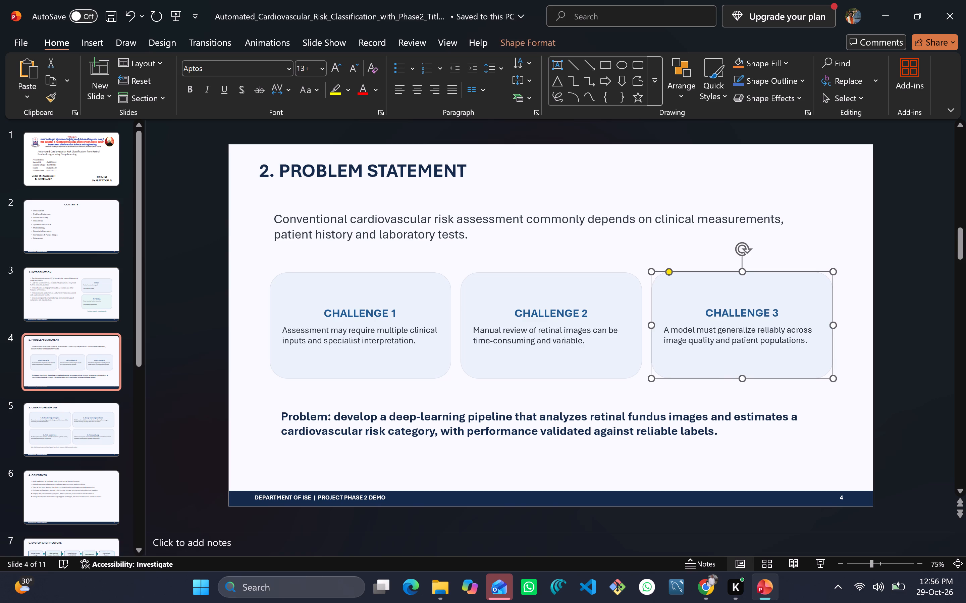
left_click(662, 332)
left_click_drag(665, 329, 800, 354)
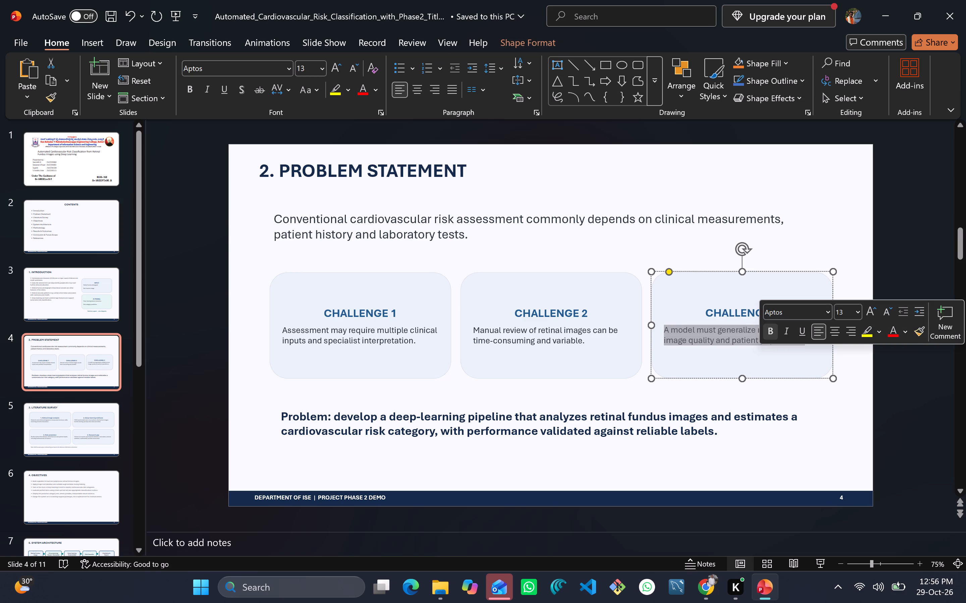
left_click(499, 66)
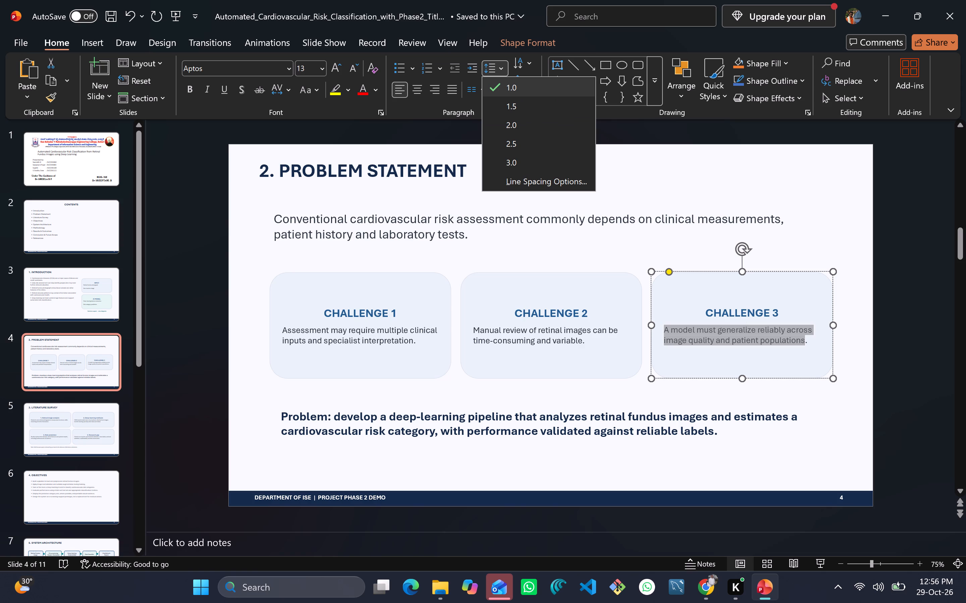
left_click(507, 100)
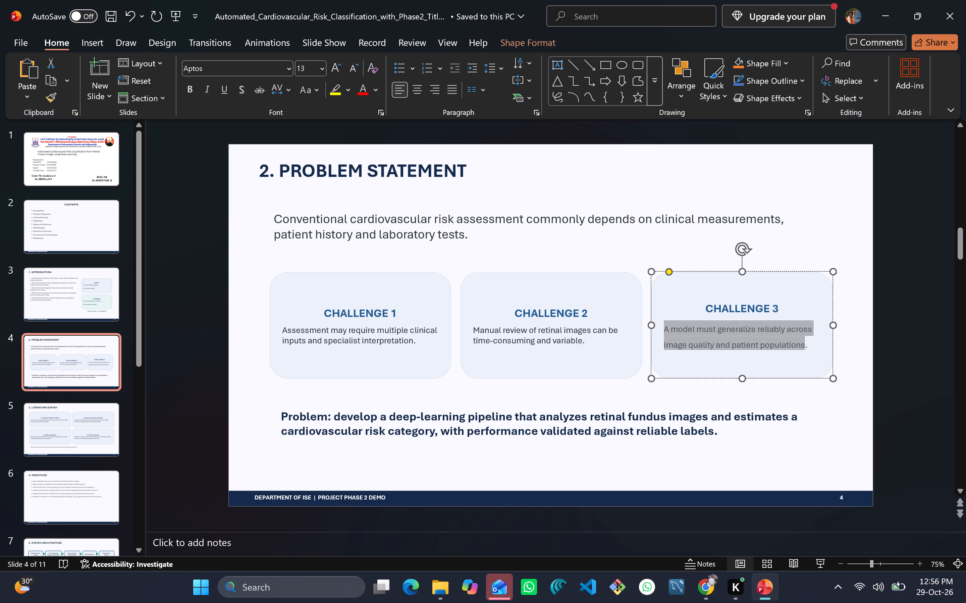
Apply 1.5 line spacing to the description text in the Challenge 2 card and the Challenge 1 card.
left_click_drag(473, 331, 605, 352)
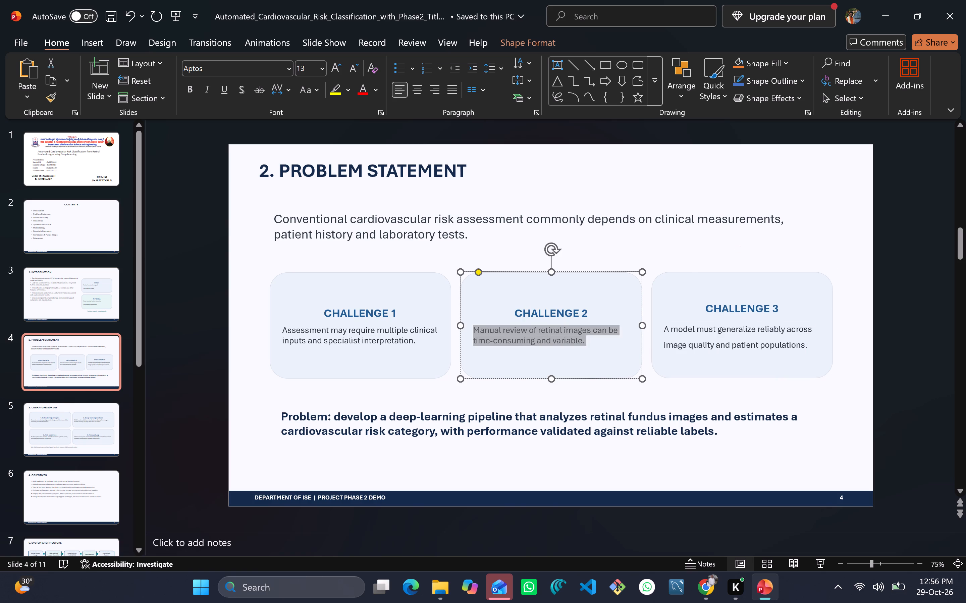
left_click_drag(605, 352, 605, 352)
left_click(491, 67)
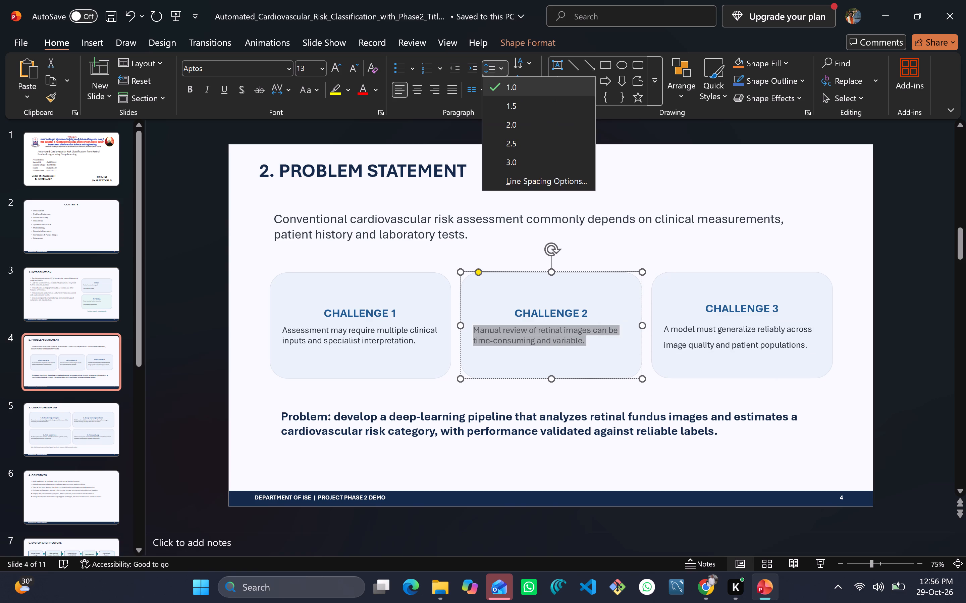
left_click(509, 106)
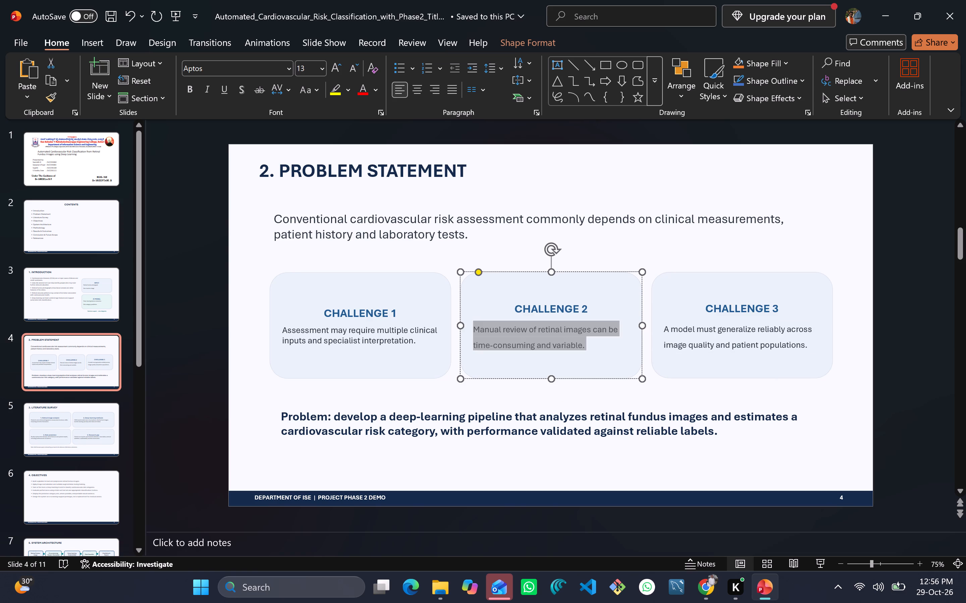
left_click(282, 331)
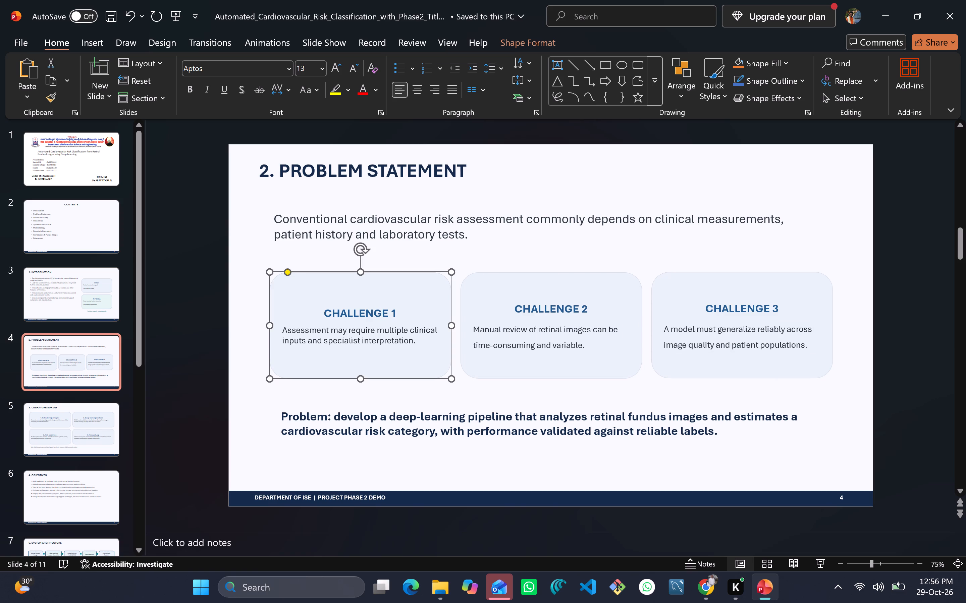
left_click_drag(283, 331, 409, 347)
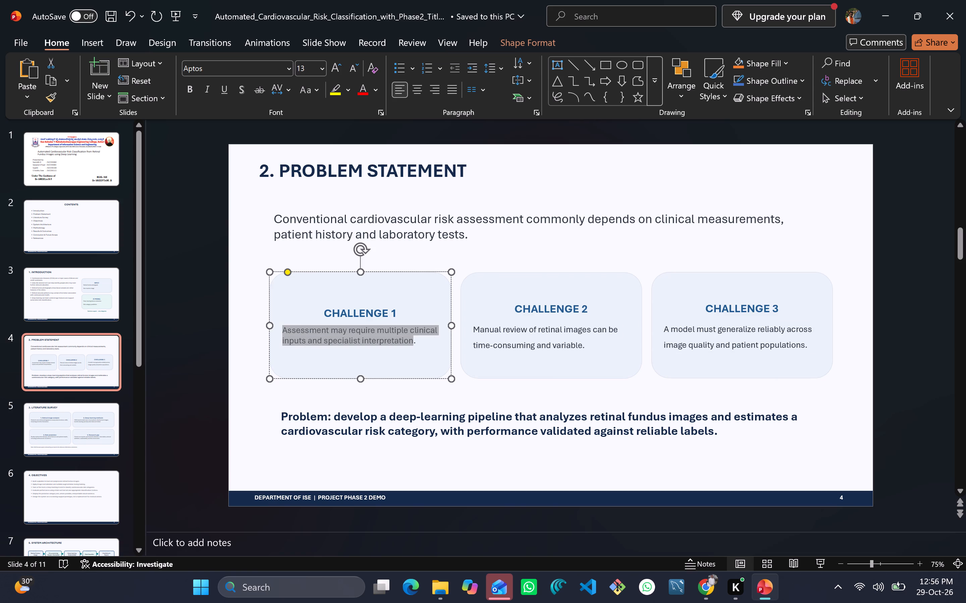
left_click_drag(409, 347, 409, 348)
left_click(502, 68)
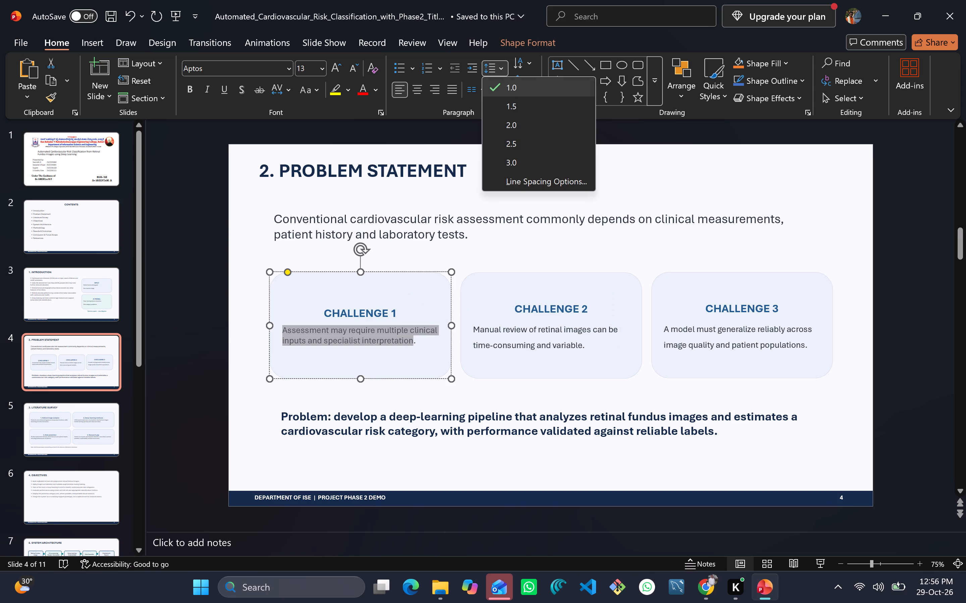
left_click(511, 110)
Deselect everything on the Problem Statement slide and save the presentation.
left_click(588, 183)
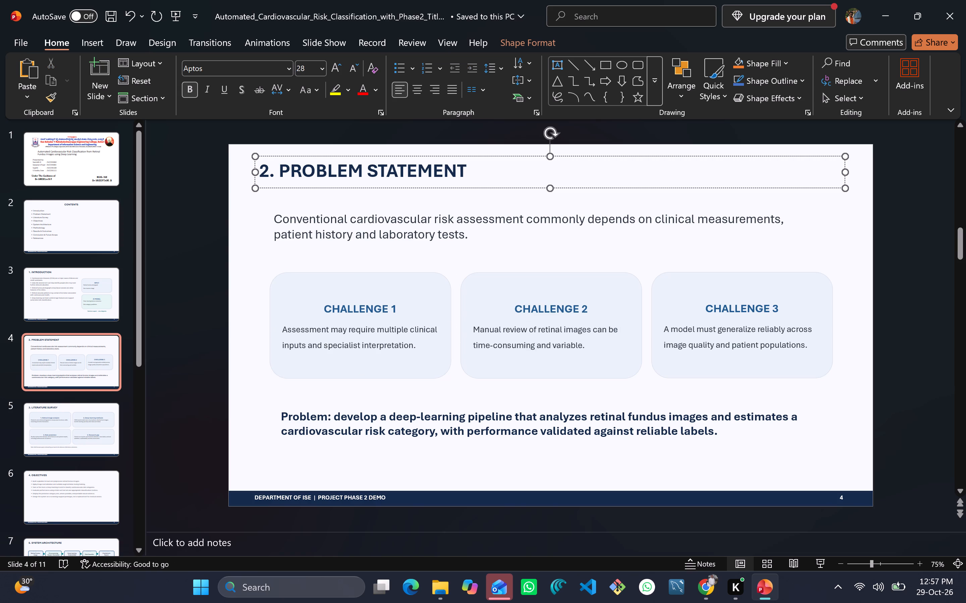
key("Down")
left_click(588, 183)
left_click(593, 229)
left_click(841, 255)
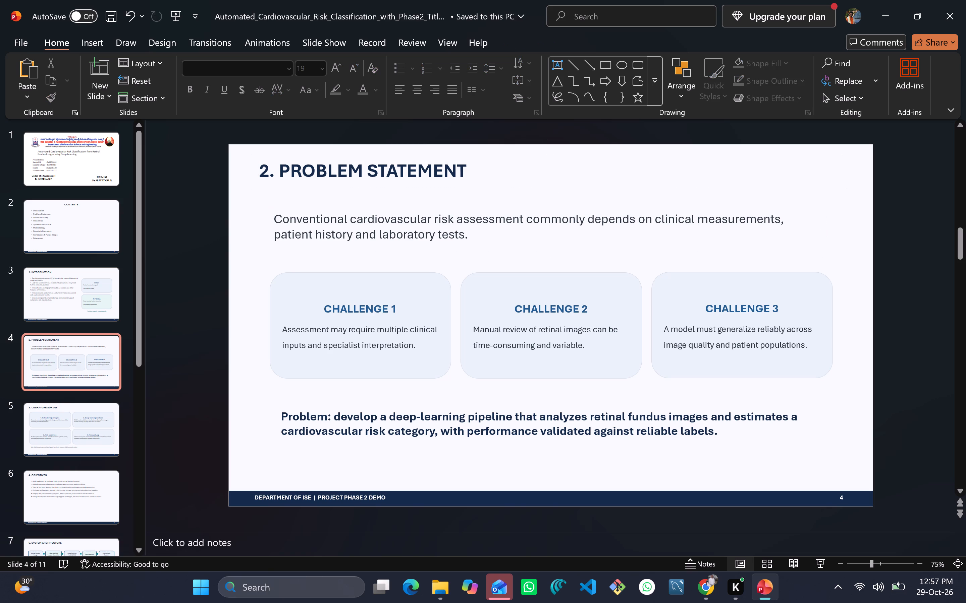
key("ctrl+s")
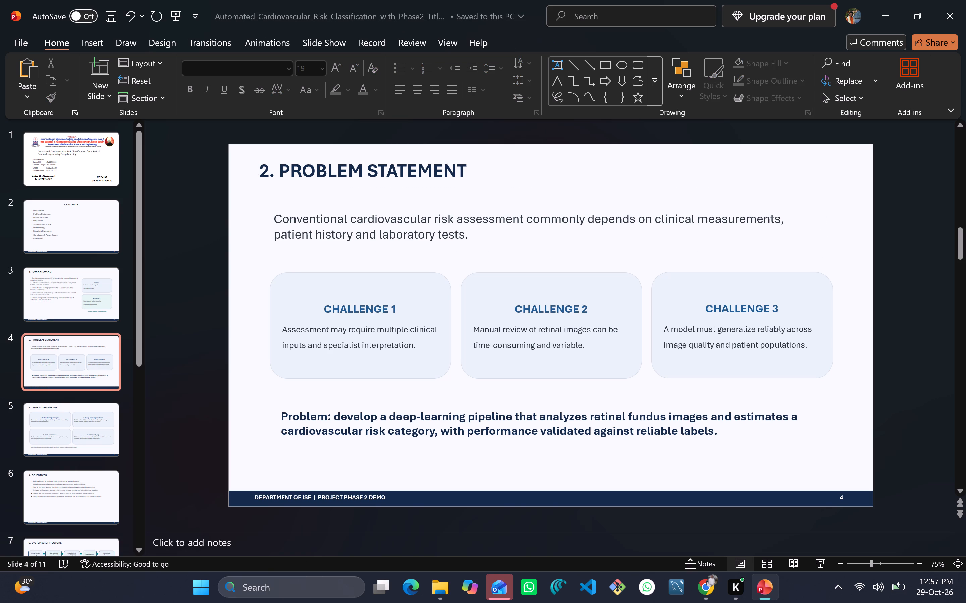
On the Literature Survey slide, set the description under "2. Deep-learning methods" to 1.5 line spacing.
key("Right")
key("Right")
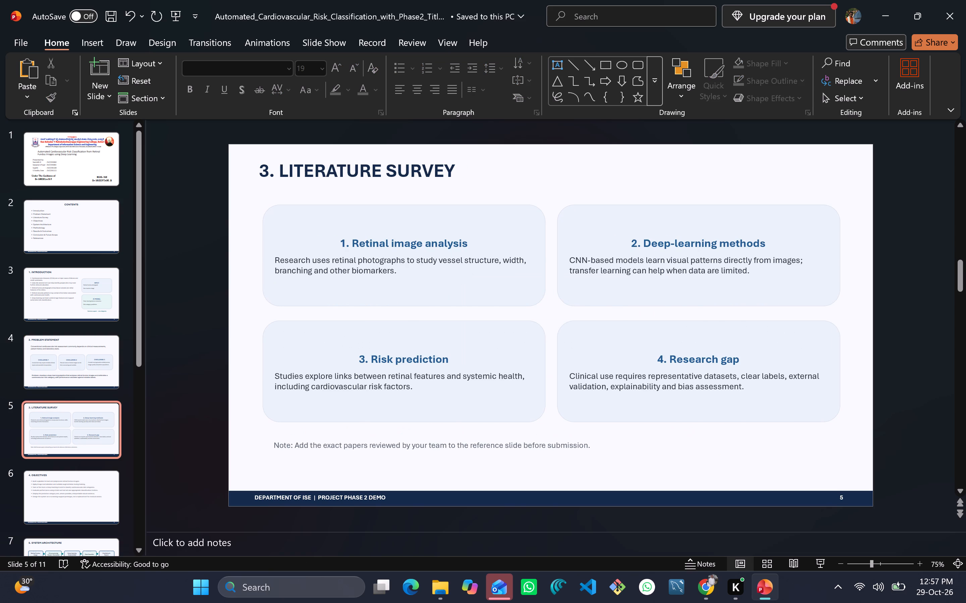
key("Left")
key("Left")
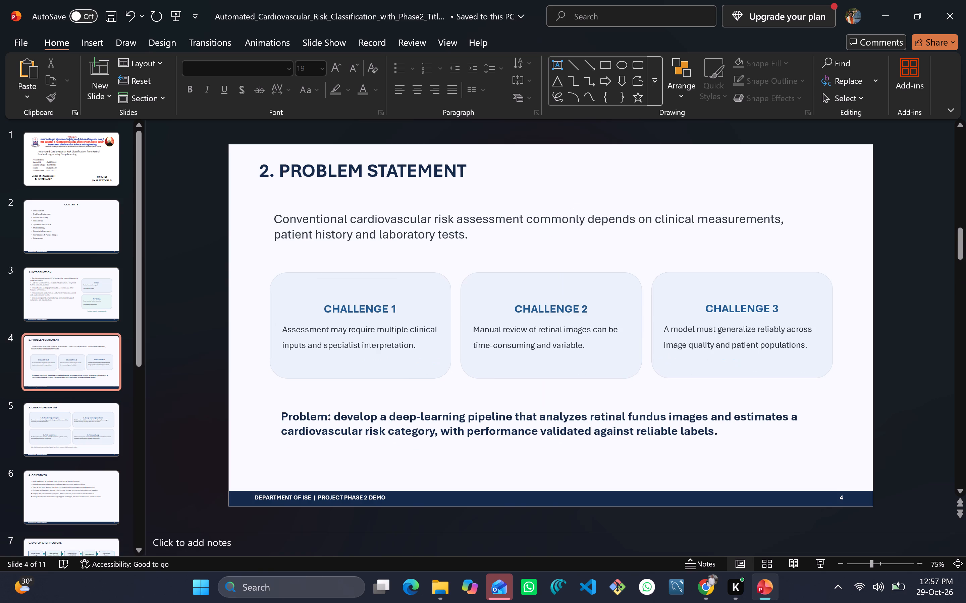
key("Right")
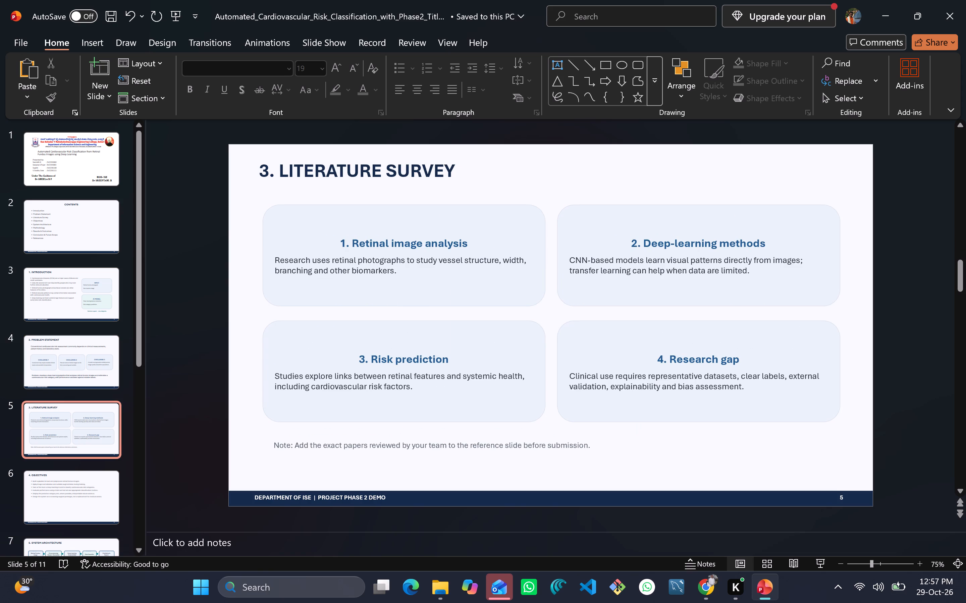
left_click_drag(571, 259, 761, 277)
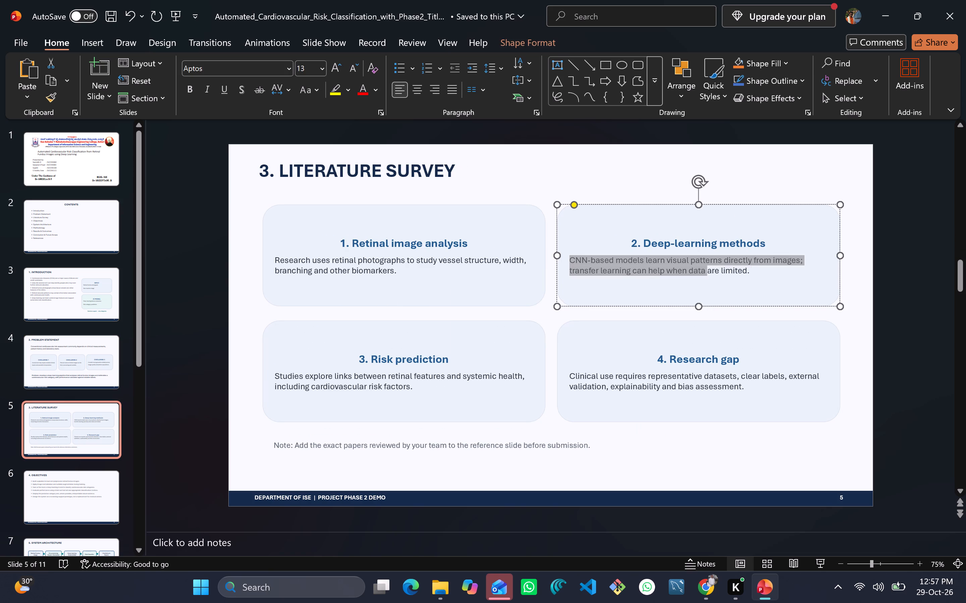
left_click_drag(761, 277, 775, 276)
left_click(501, 66)
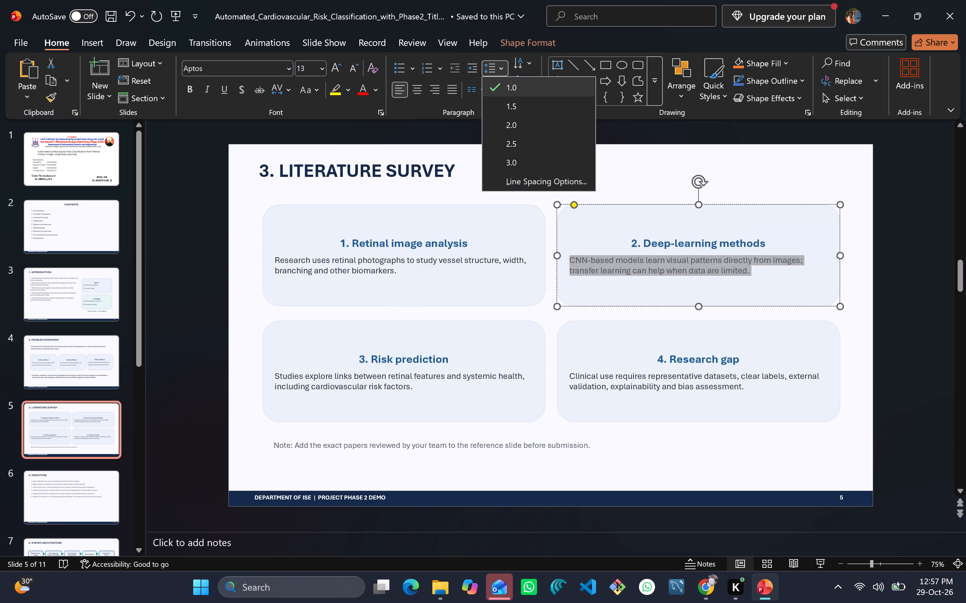
left_click(505, 100)
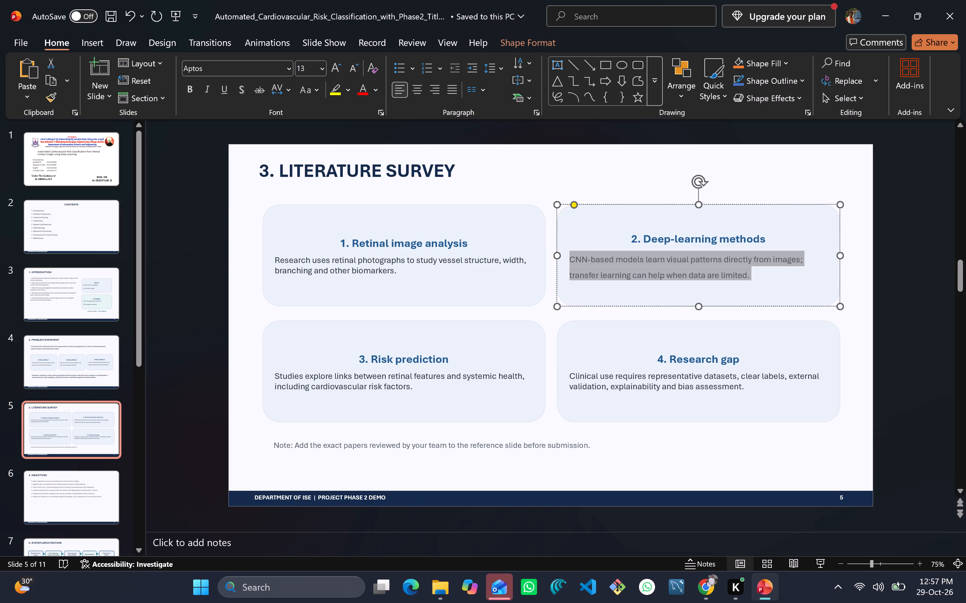
Set the description under "1. Retinal image analysis" to 1.5 line spacing.
left_click(276, 257)
left_click_drag(276, 257, 357, 260)
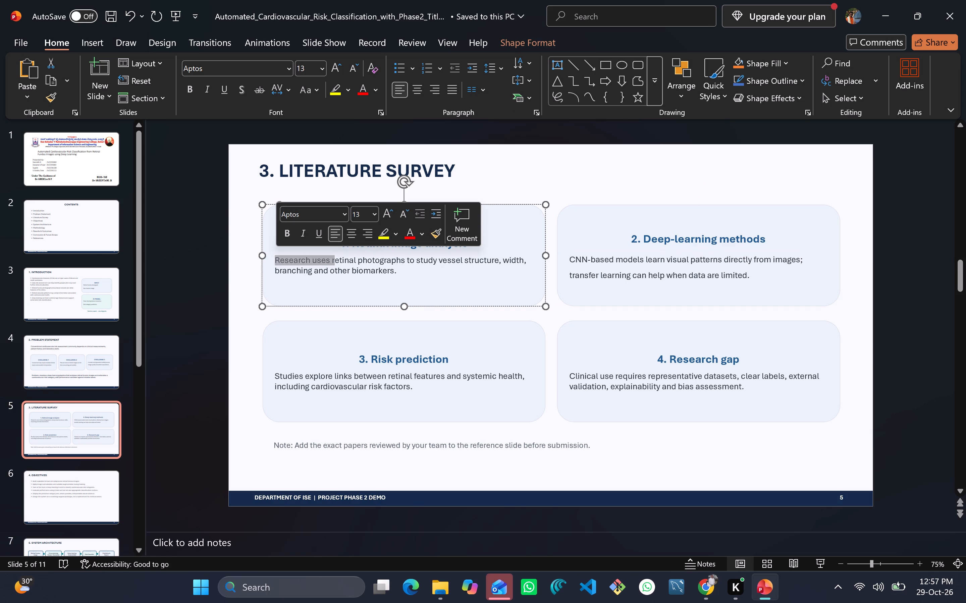
left_click_drag(357, 260, 401, 278)
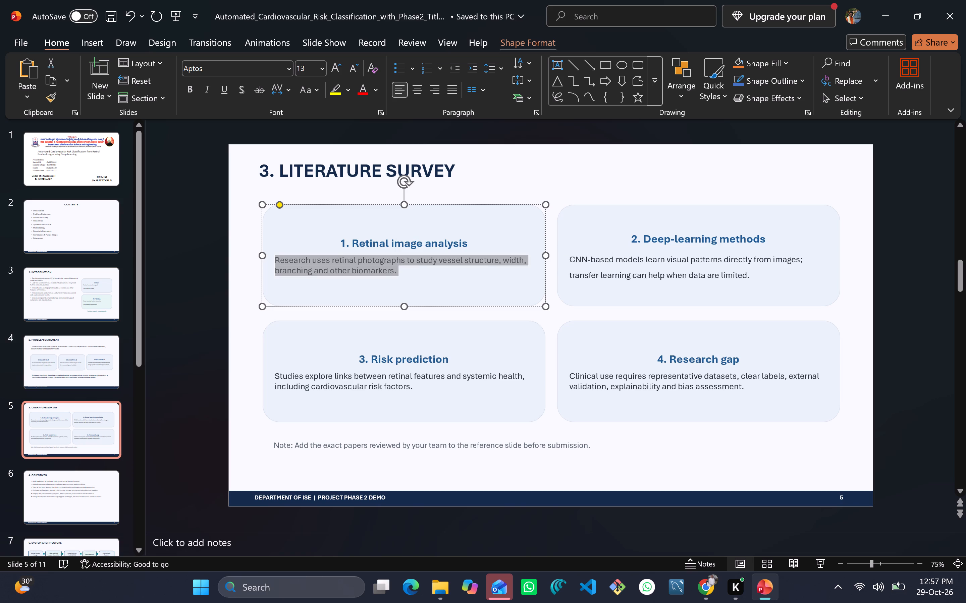
left_click(501, 72)
left_click(512, 108)
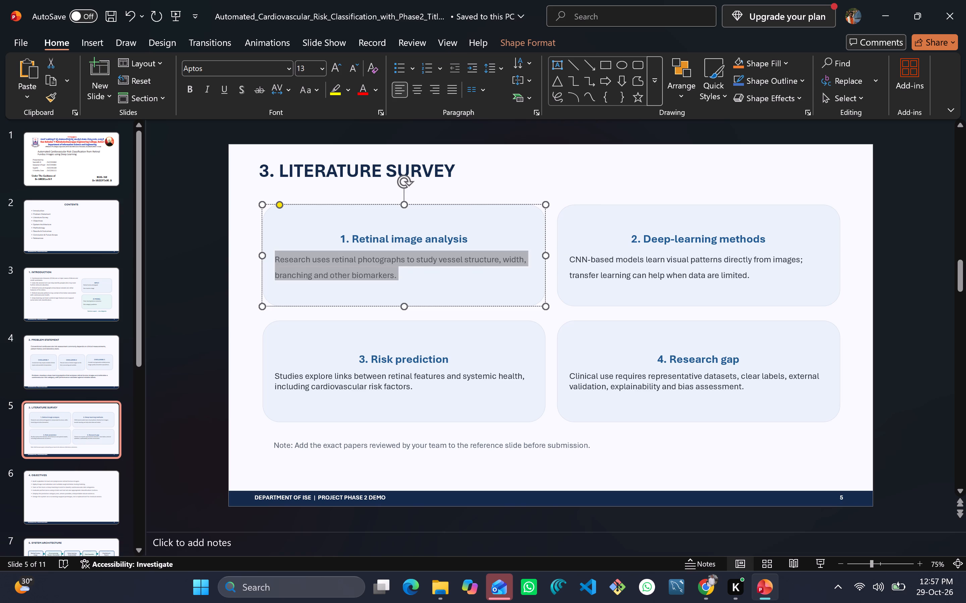
Set the description under "3. Risk prediction" to 1.5 line spacing, keeping the card aligned beneath the Retinal image analysis card.
left_click_drag(274, 377, 264, 382)
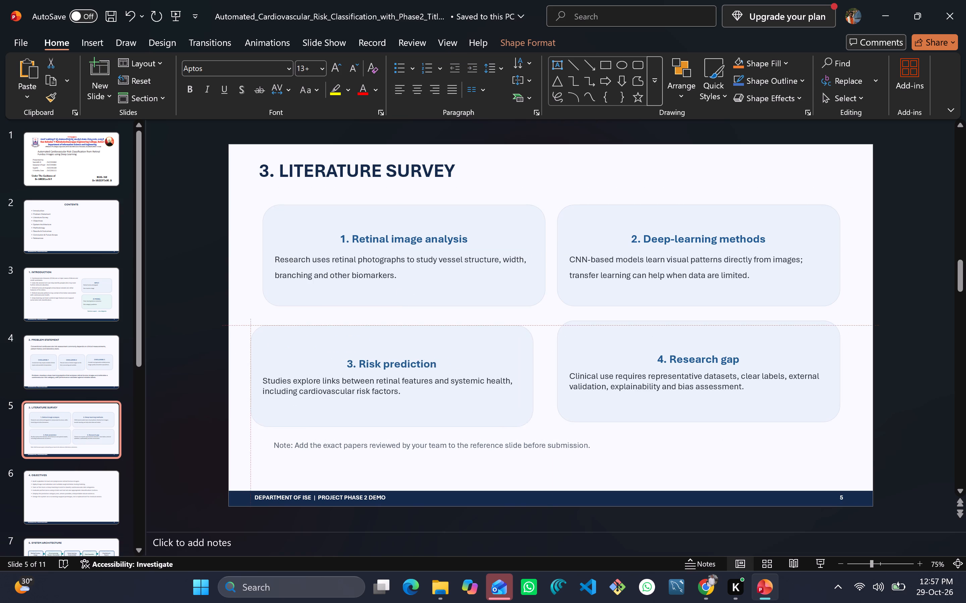
left_click_drag(264, 382, 271, 378)
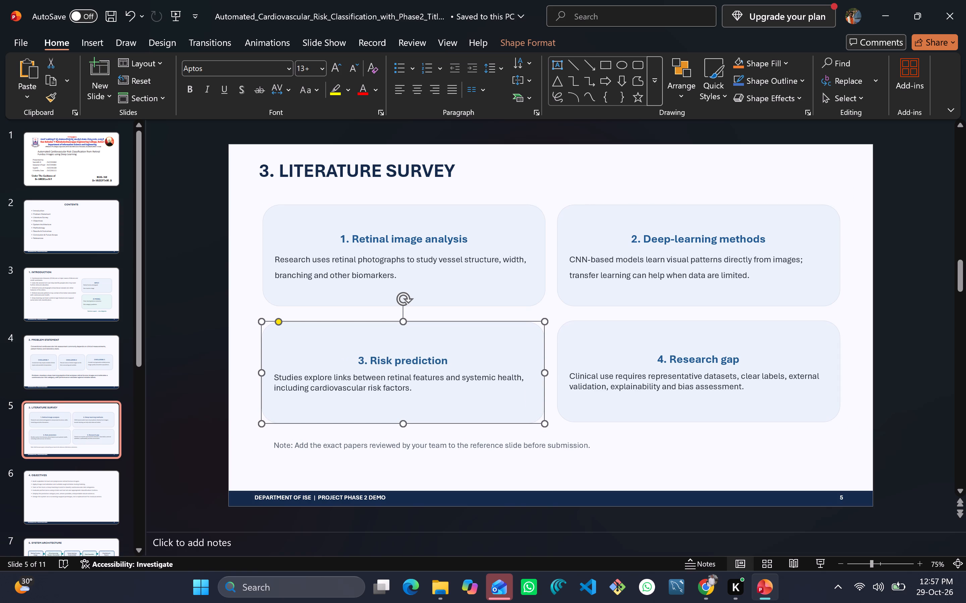
left_click(276, 378)
left_click_drag(276, 378, 417, 398)
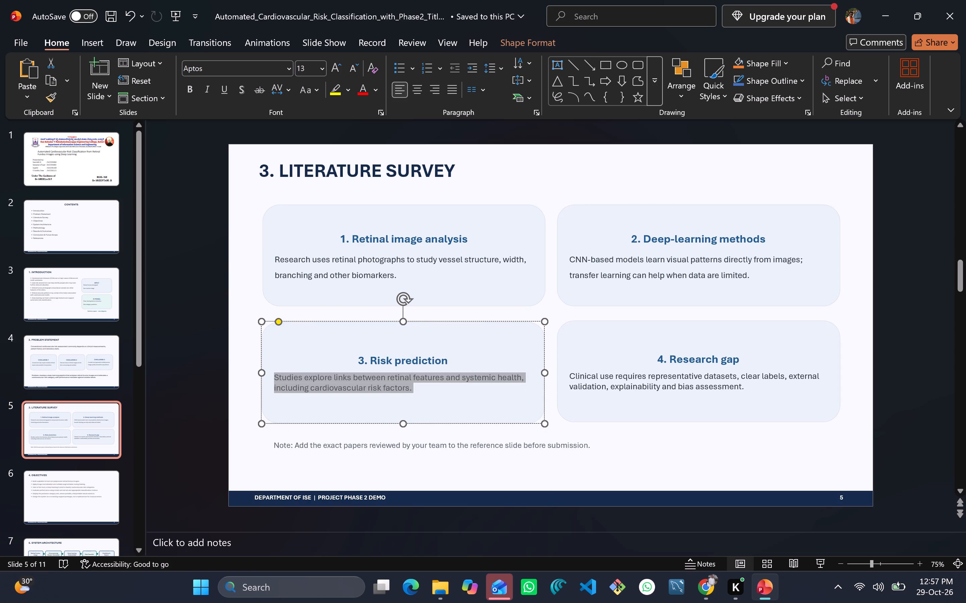
left_click(498, 73)
left_click(510, 105)
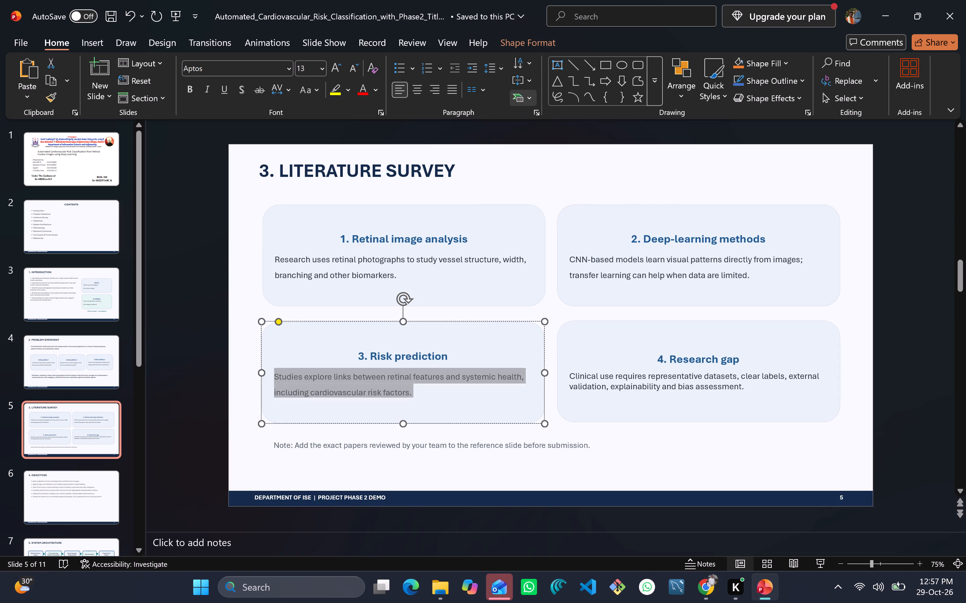
Set the description under "4. Research gap" to 1.5 line spacing.
left_click(571, 374)
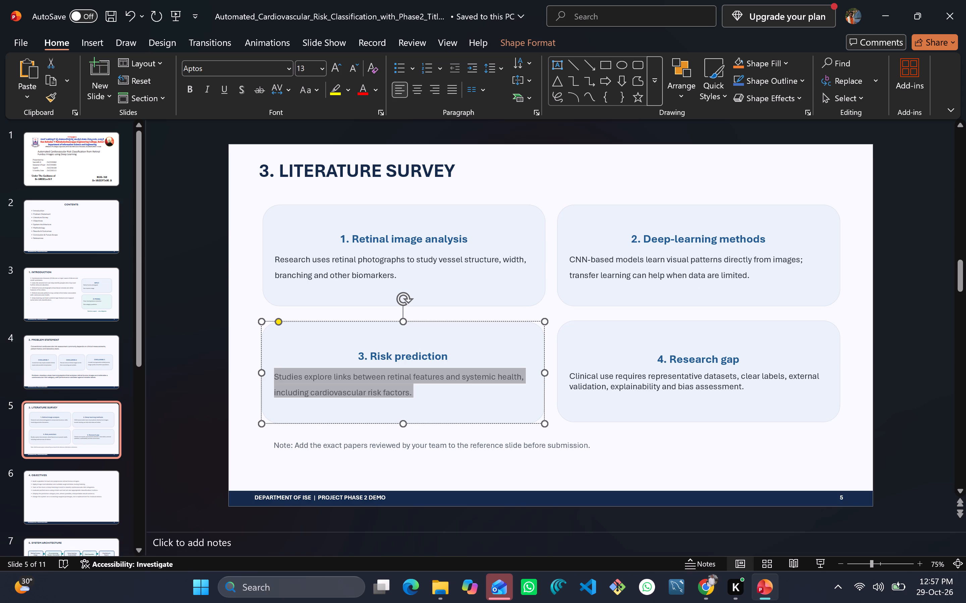
left_click_drag(571, 374, 725, 394)
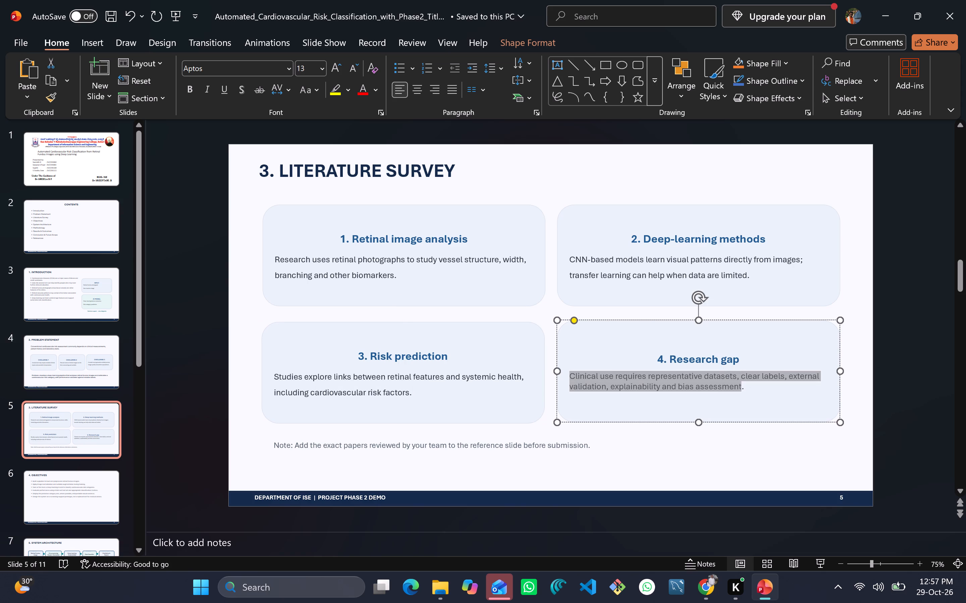
left_click(500, 70)
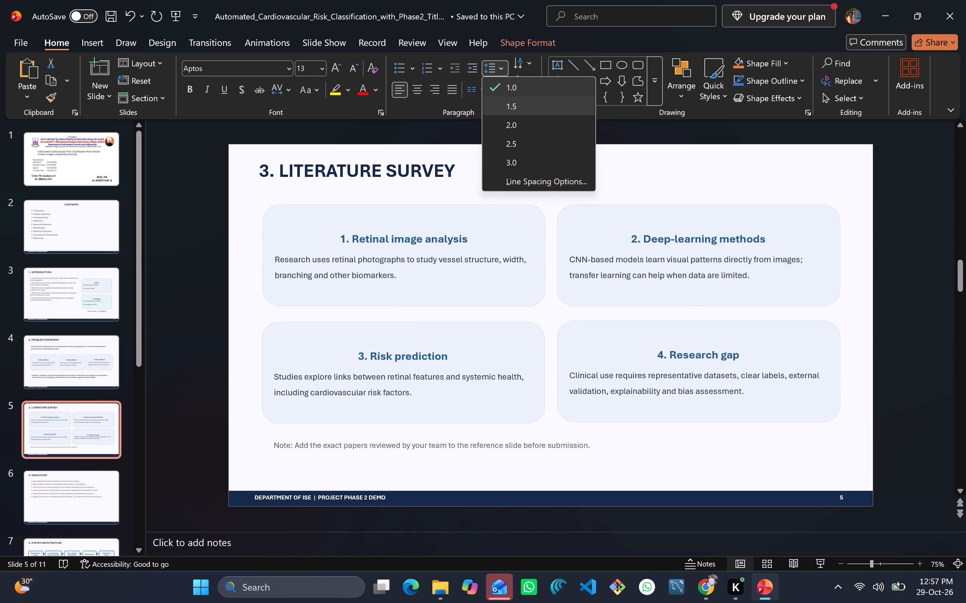
left_click(513, 106)
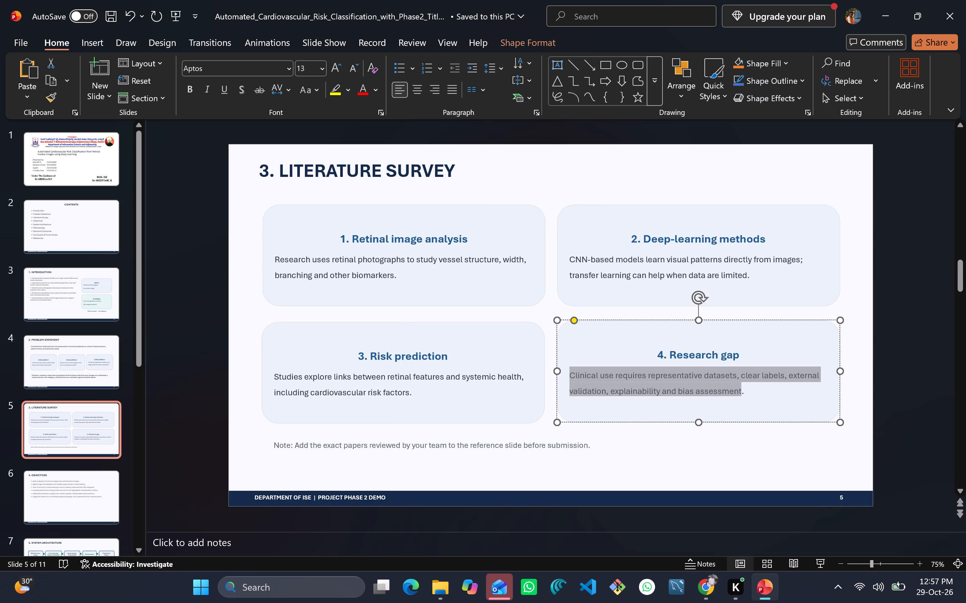
Save the presentation and leave nothing selected on the Literature Survey slide.
left_click(562, 165)
key("ctrl+s")
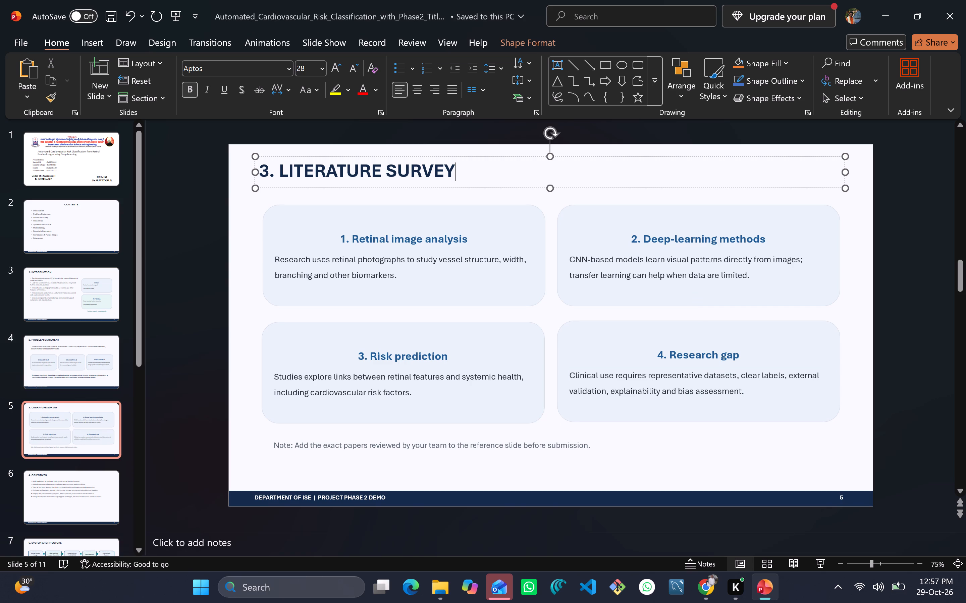
left_click(859, 267)
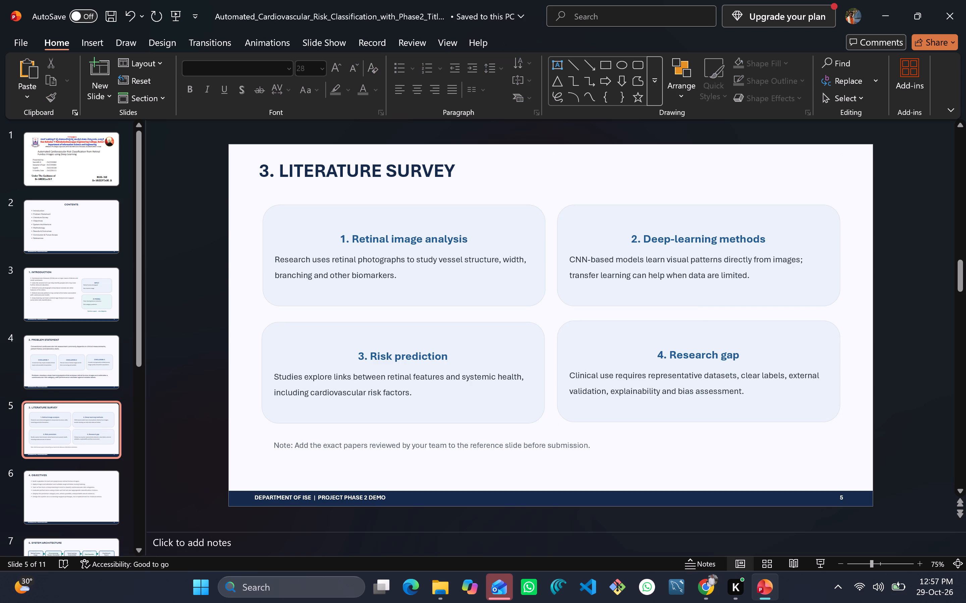
On the Objectives slide, widen the bulleted text box so that it extends past the slide's edge.
key("Right")
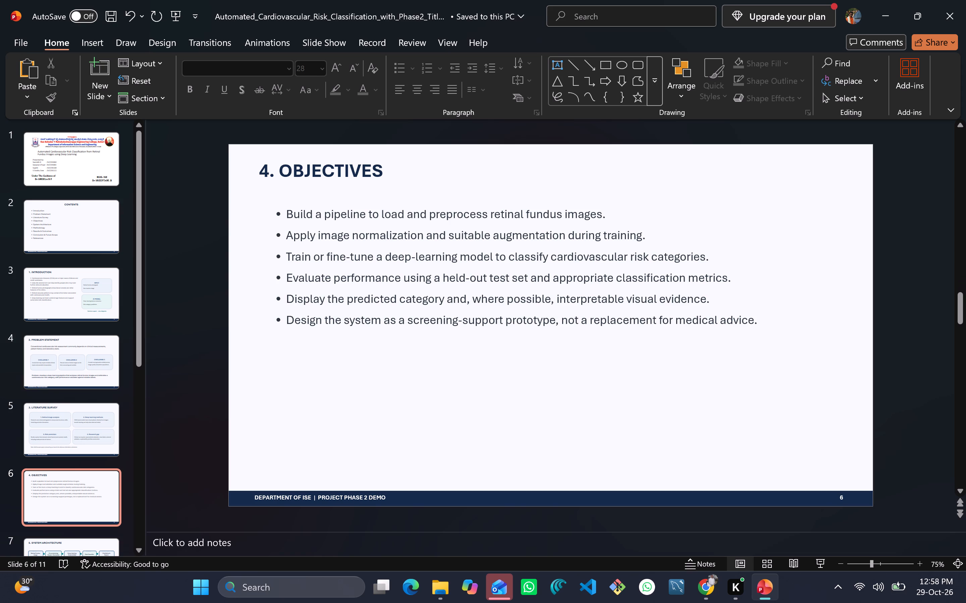
left_click(274, 209)
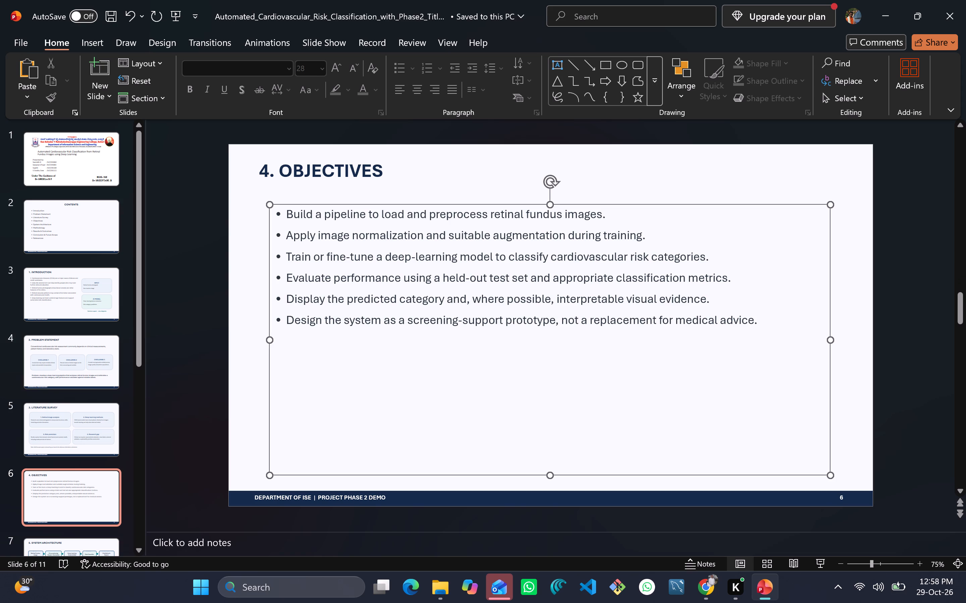
left_click(693, 362)
key("Right")
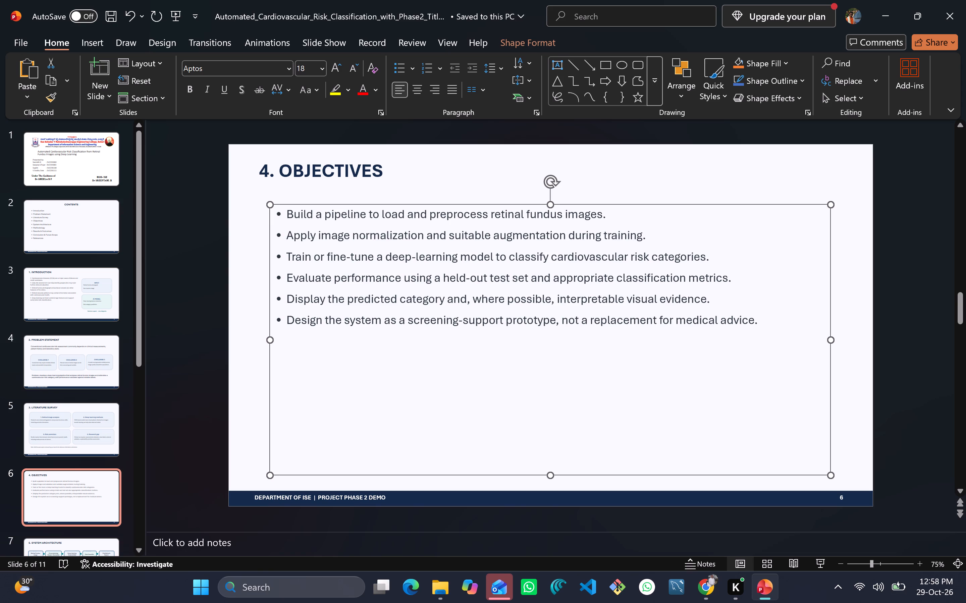
left_click(842, 328)
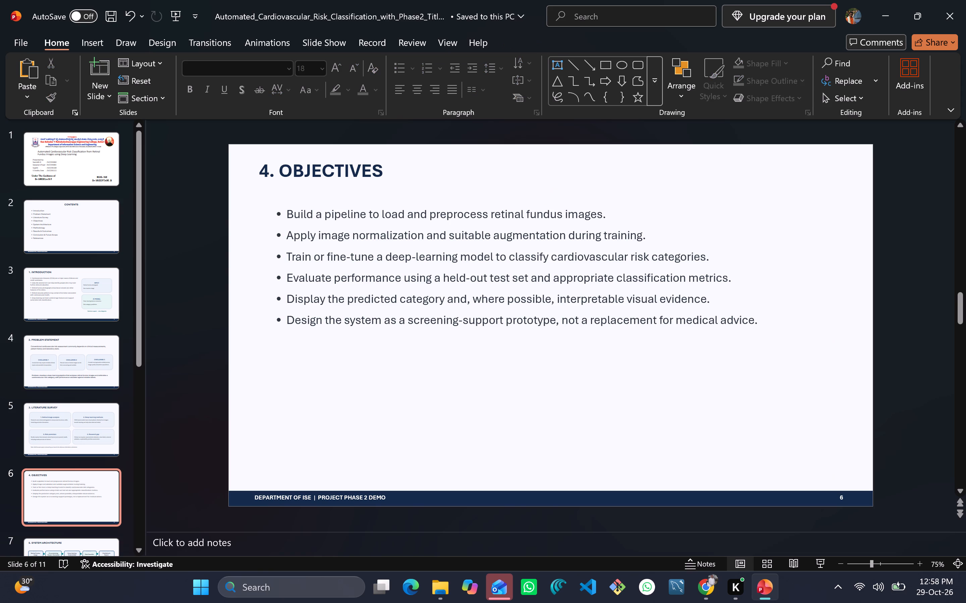
left_click(284, 211)
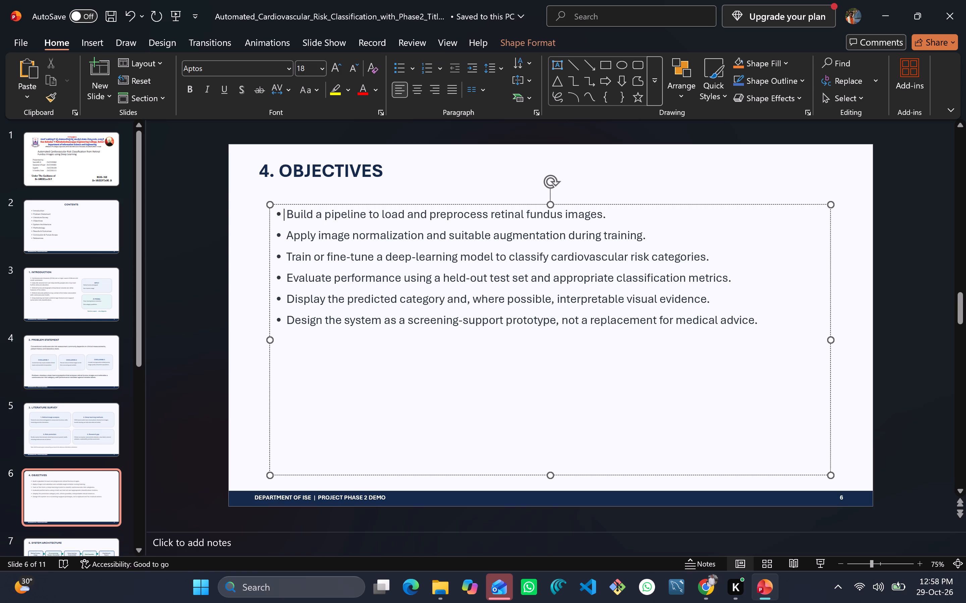
left_click_drag(830, 474, 904, 537)
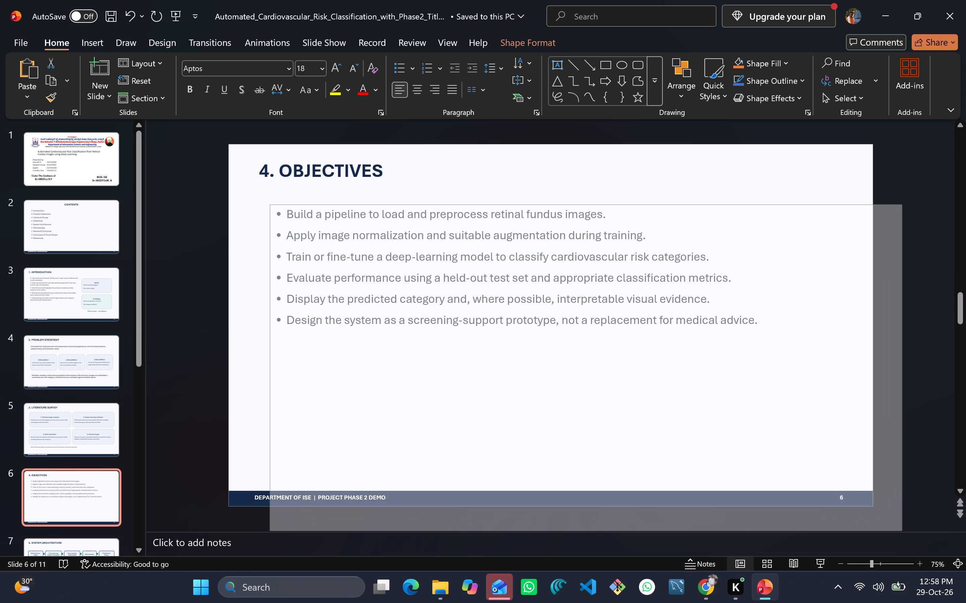
left_click_drag(904, 537, 940, 586)
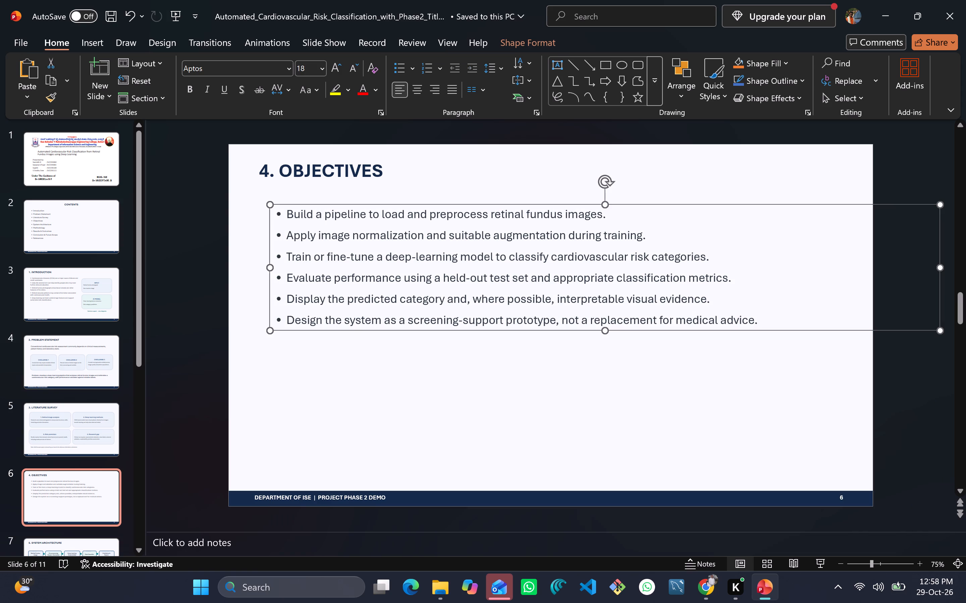
left_click_drag(606, 332, 601, 375)
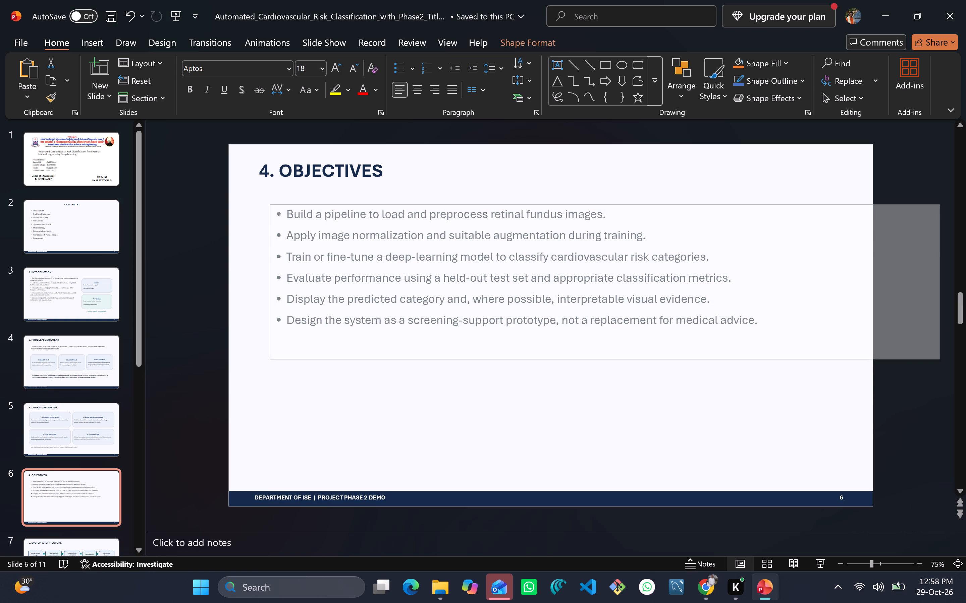
left_click_drag(601, 375, 597, 398)
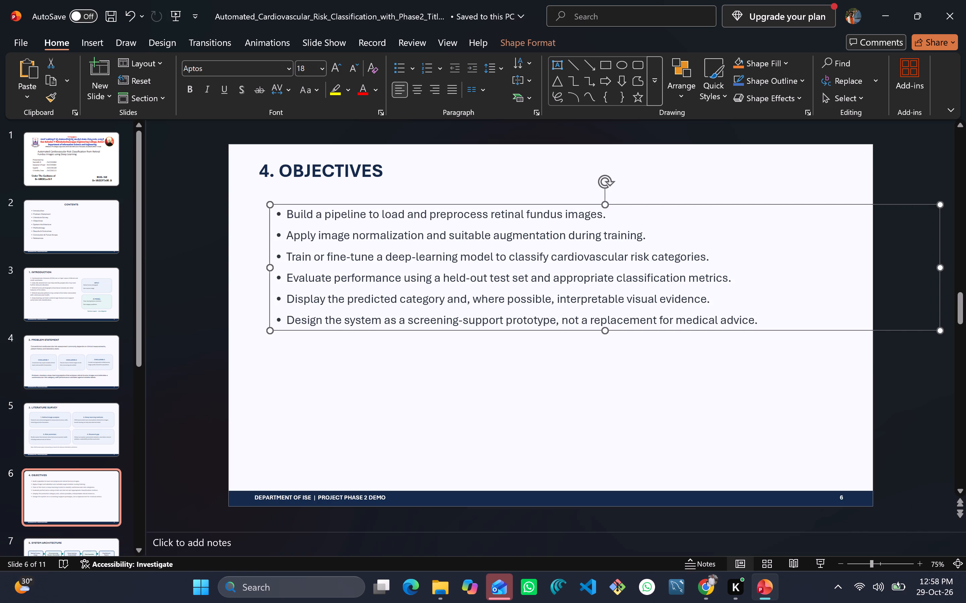
Enlarge the bulleted text on the Objectives slide to font size 24.
left_click_drag(284, 213, 742, 323)
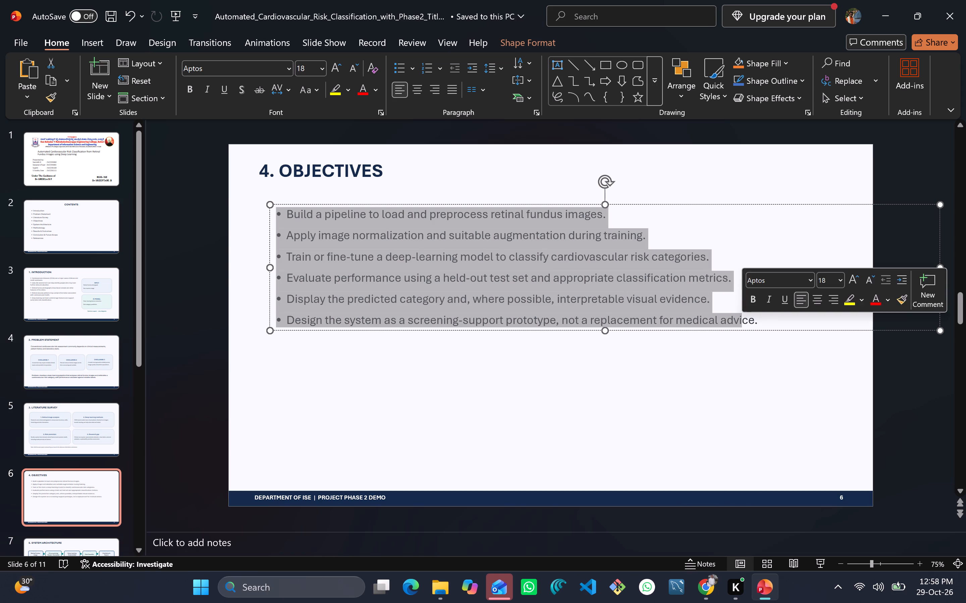
left_click(320, 71)
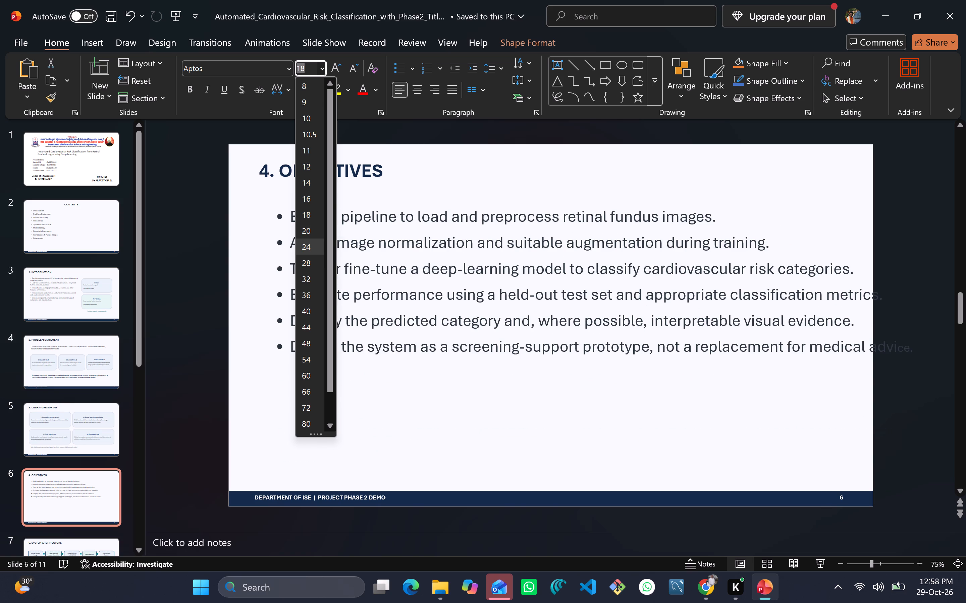
left_click(305, 244)
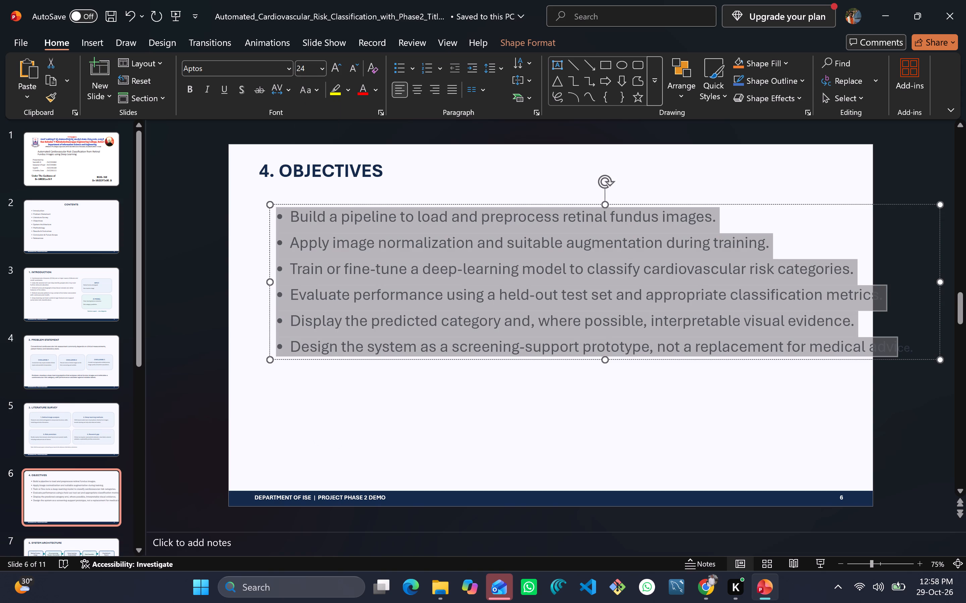
Narrow the Objectives text box so that all the bullets wrap within the slide's width.
left_click_drag(937, 283, 878, 283)
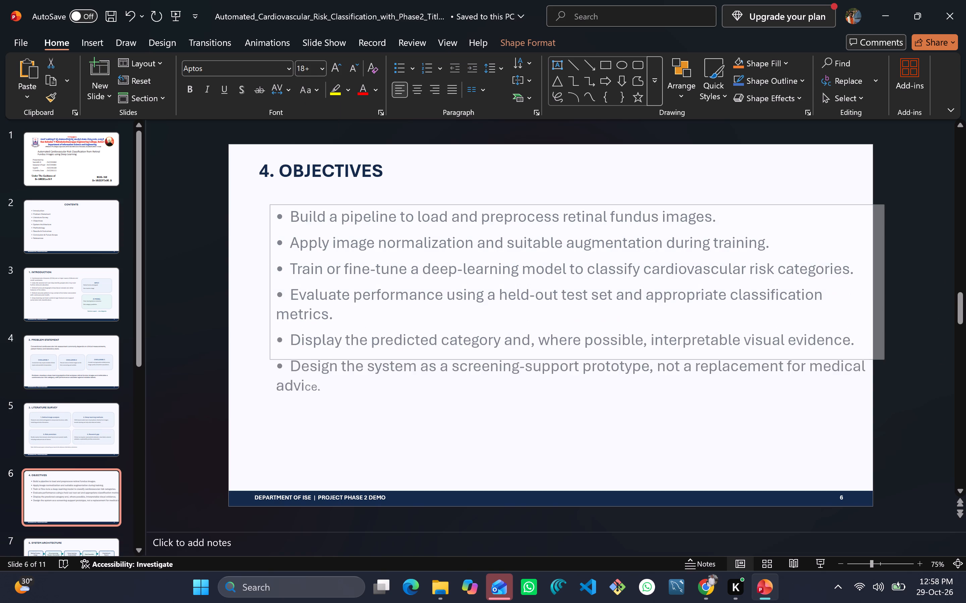
left_click_drag(878, 283, 847, 289)
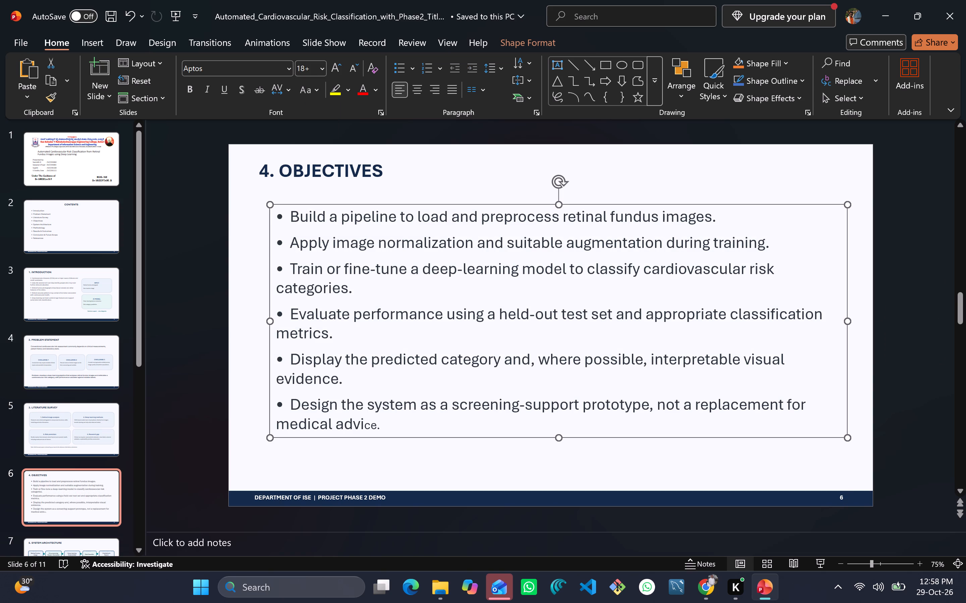
Save the presentation and leave nothing selected on the Objectives slide.
left_click(873, 284)
key("ctrl+s")
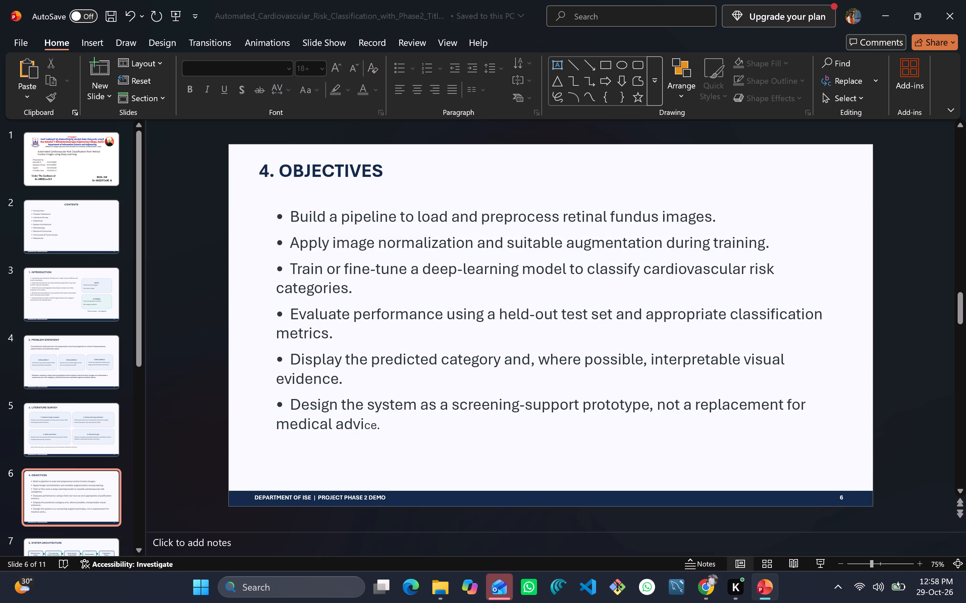
On the System Architecture slide, delete the note beneath the cards that begins "Outputs depend on the dataset labels".
key("Right")
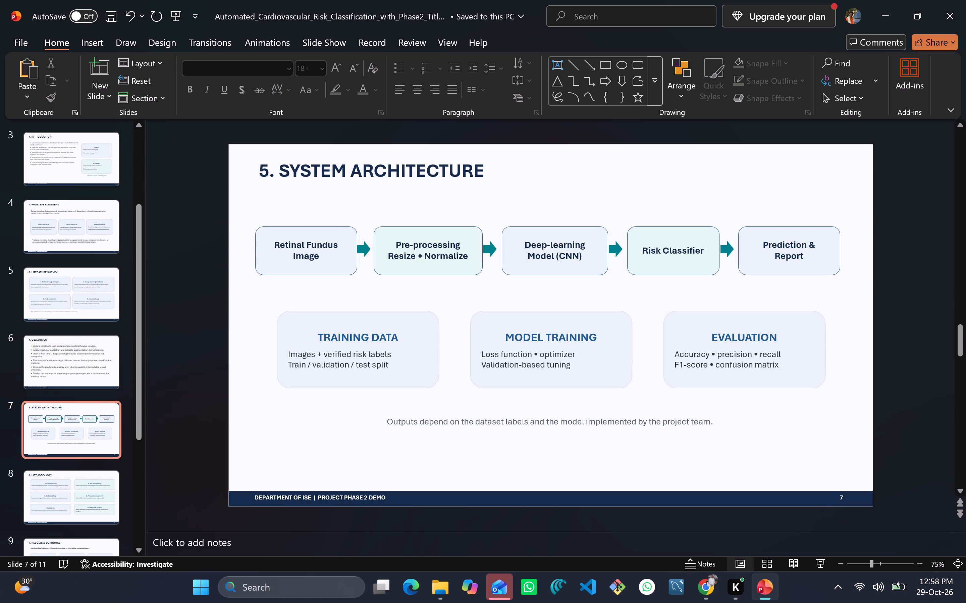
left_click(291, 355)
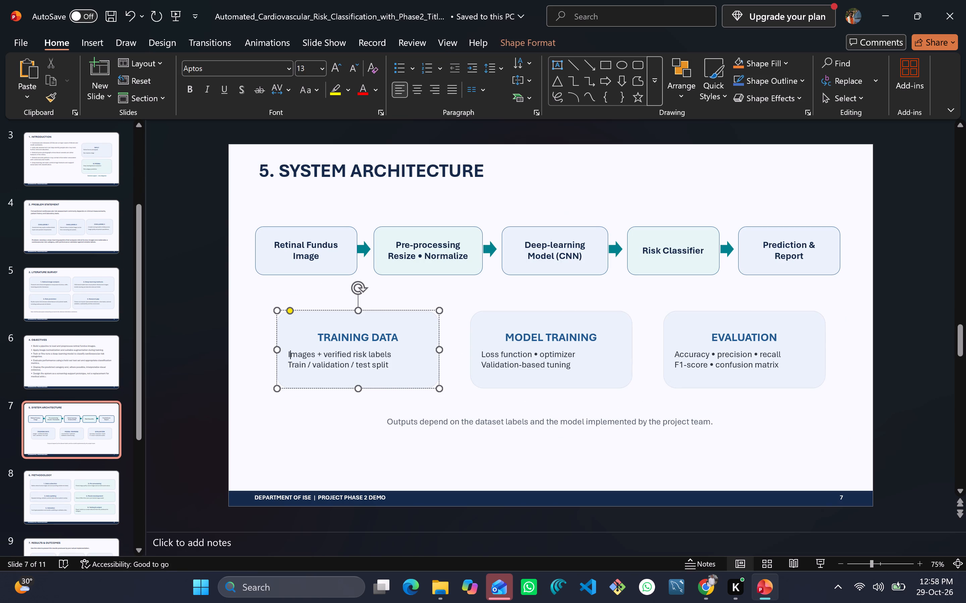
left_click(287, 353)
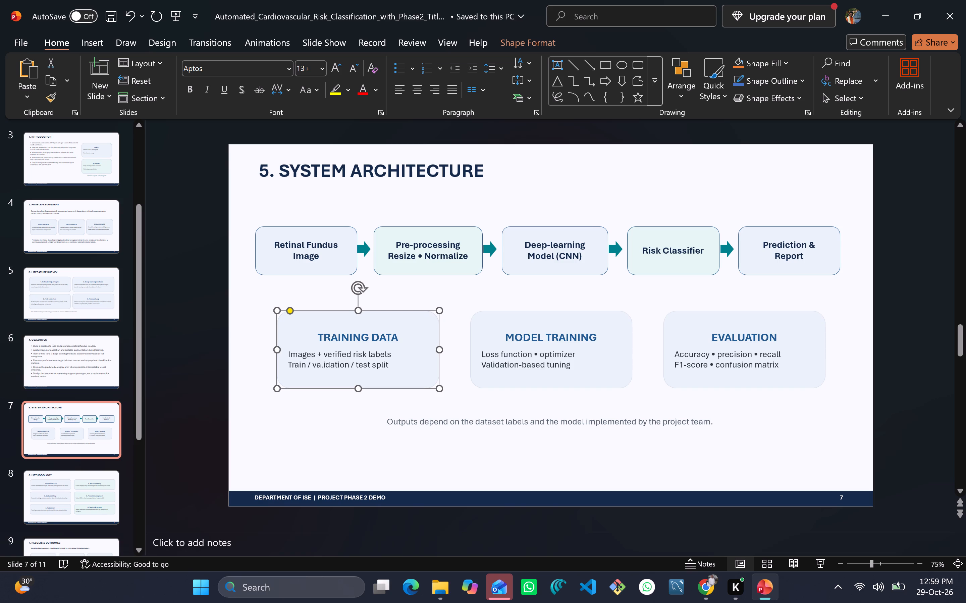
left_click(379, 424)
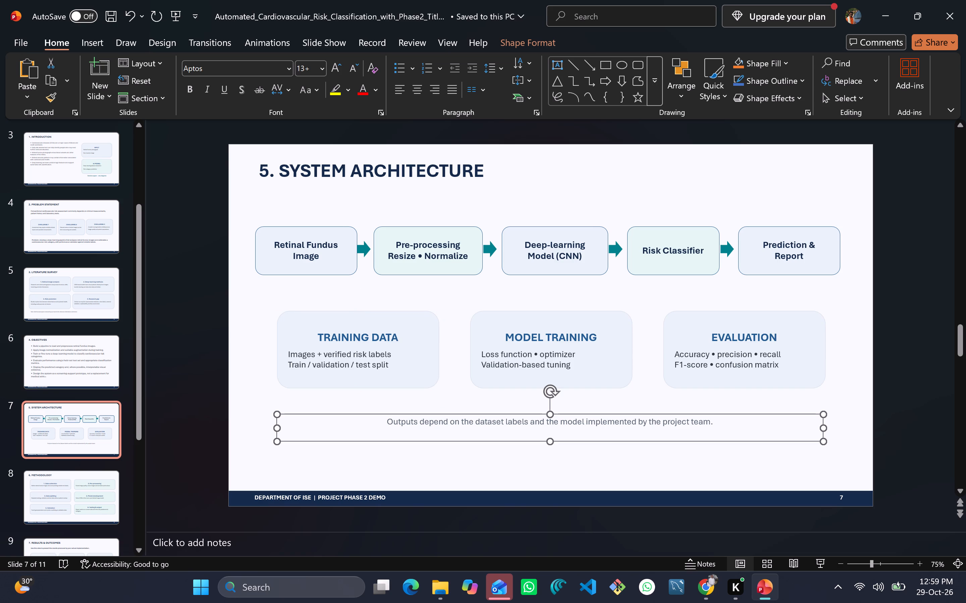
key("Delete")
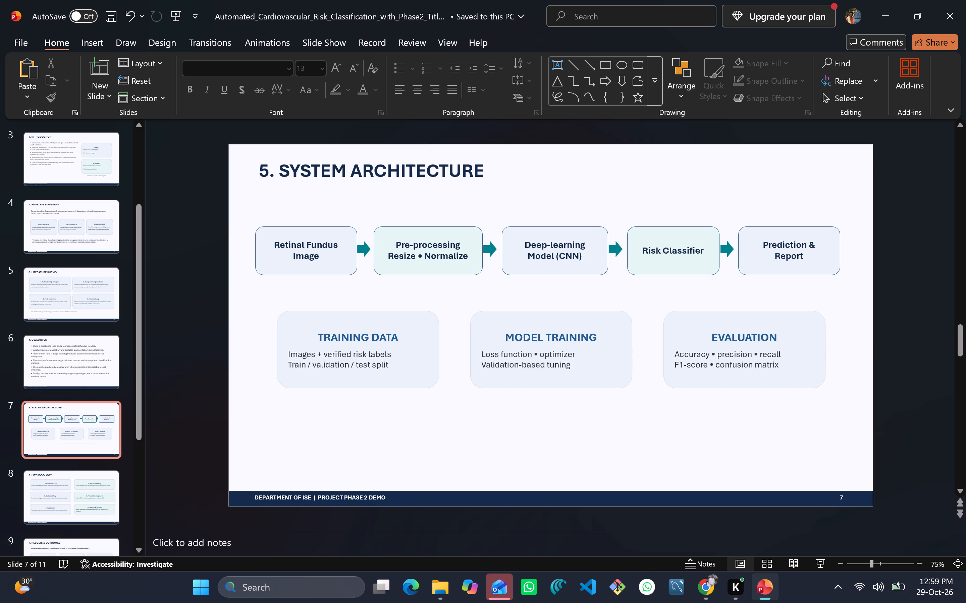
Set the two description lines under "TRAINING DATA" to 1.5 line spacing.
left_click(291, 353)
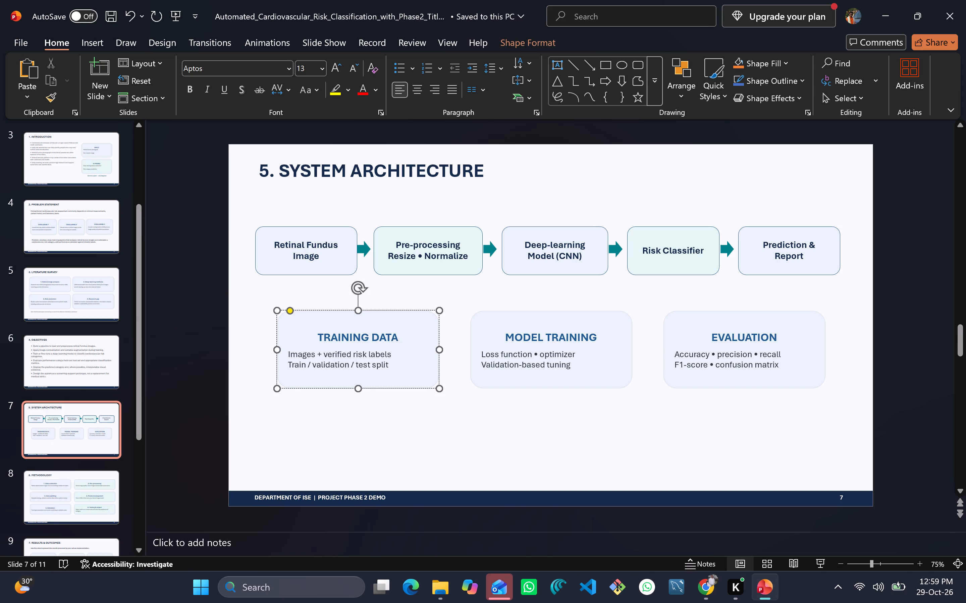
key("Left")
left_click_drag(288, 352, 399, 370)
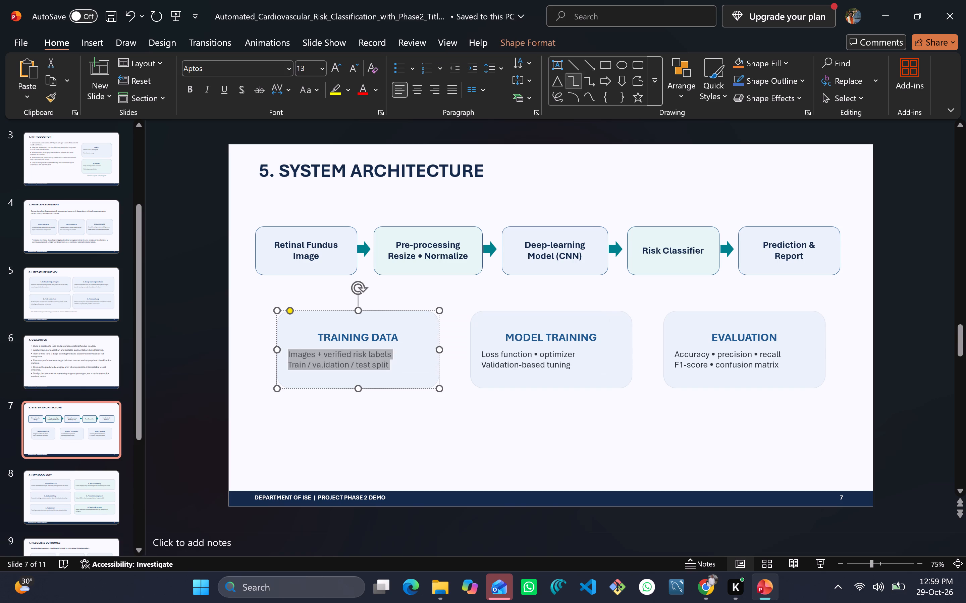
left_click(506, 69)
left_click(512, 104)
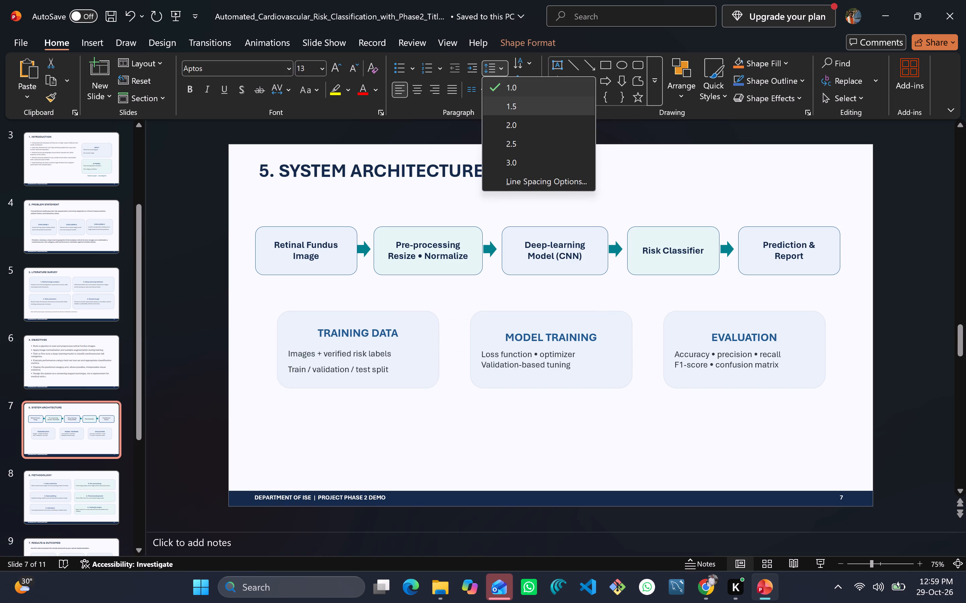
Set the two description lines under "MODEL TRAINING" to 1.5 line spacing.
left_click(482, 355)
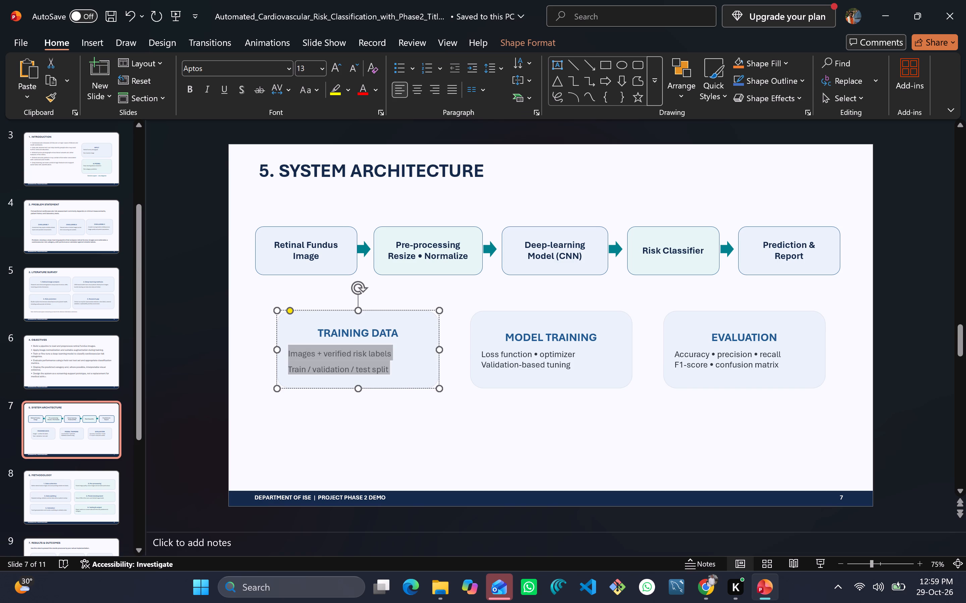
left_click_drag(482, 355, 568, 364)
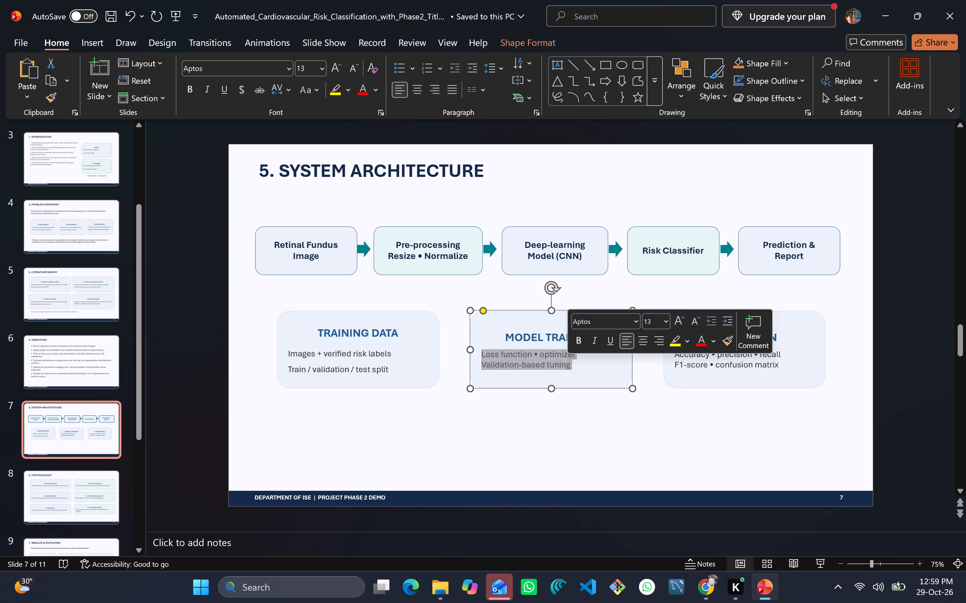
left_click(500, 65)
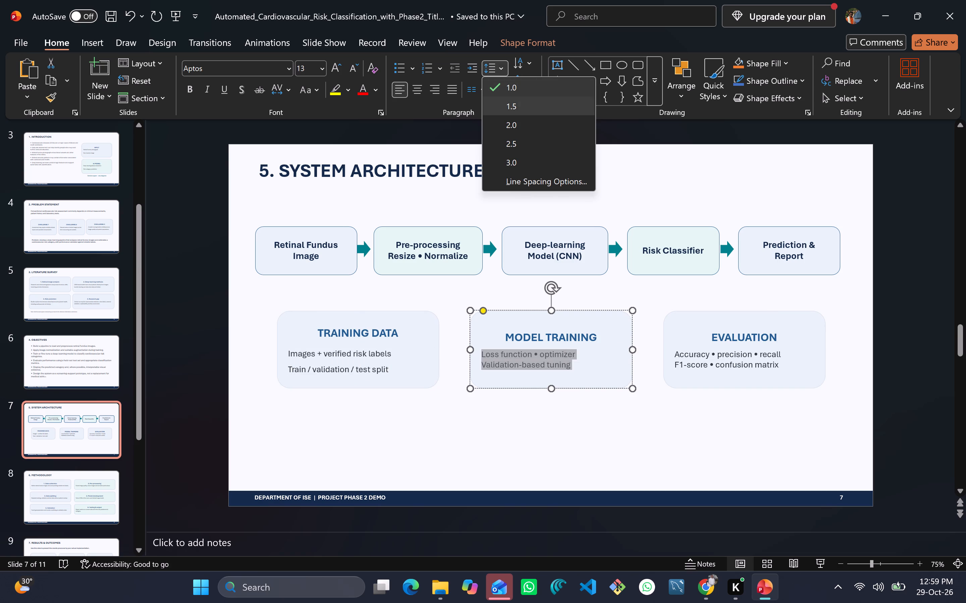
left_click(514, 108)
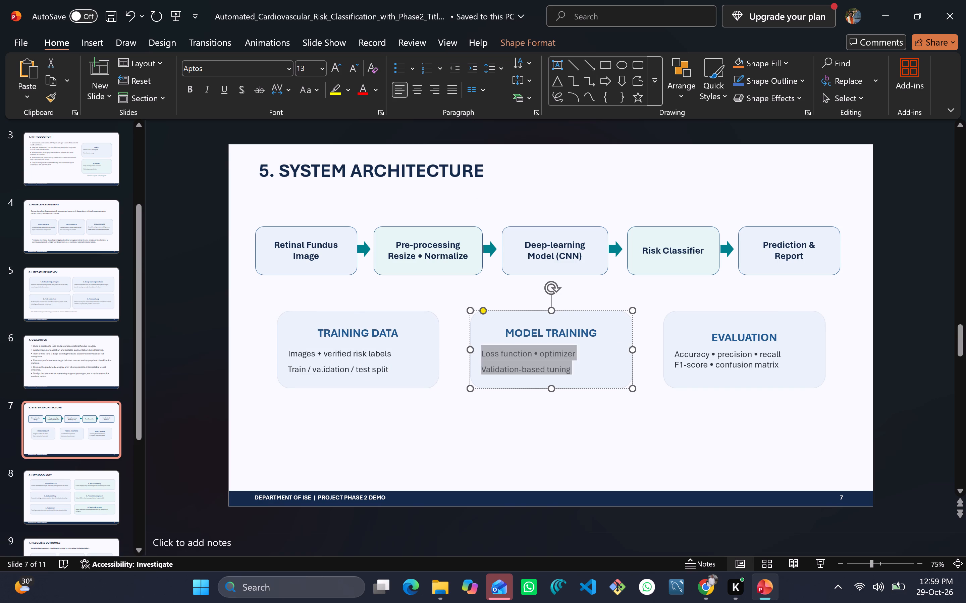
Set the two description lines under "EVALUATION" to 1.5 line spacing.
left_click(676, 352)
left_click_drag(676, 352, 789, 377)
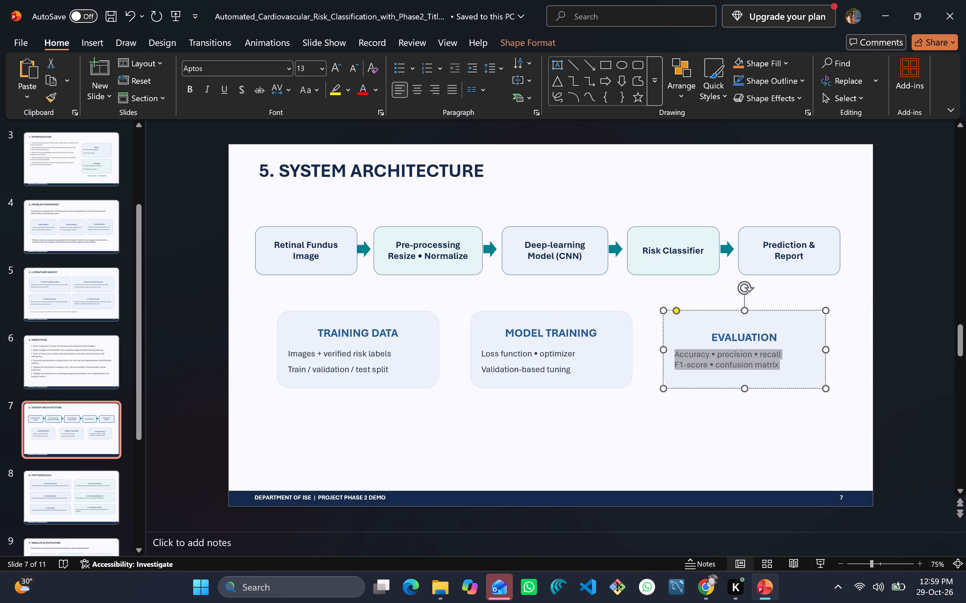
left_click(504, 64)
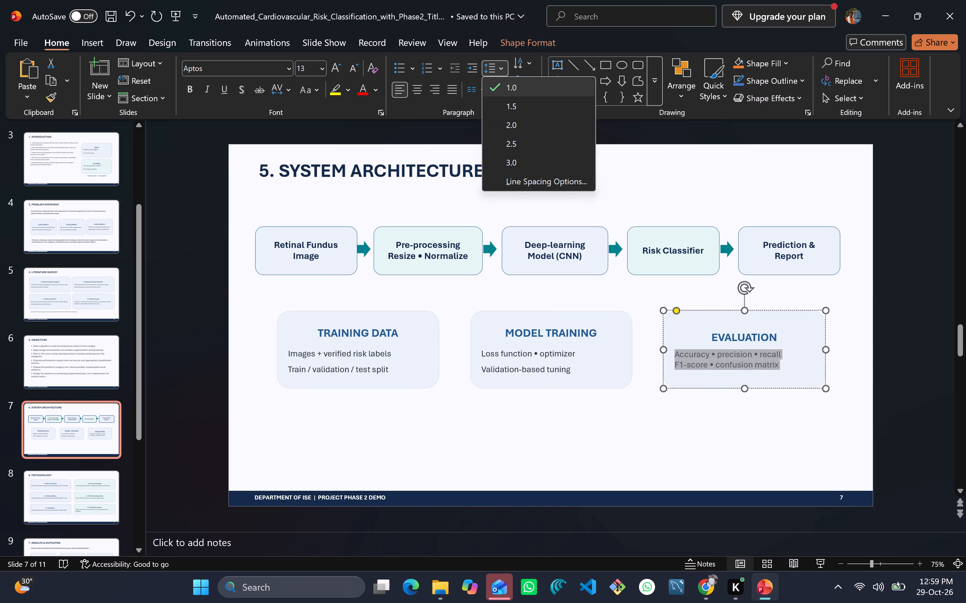
left_click(512, 110)
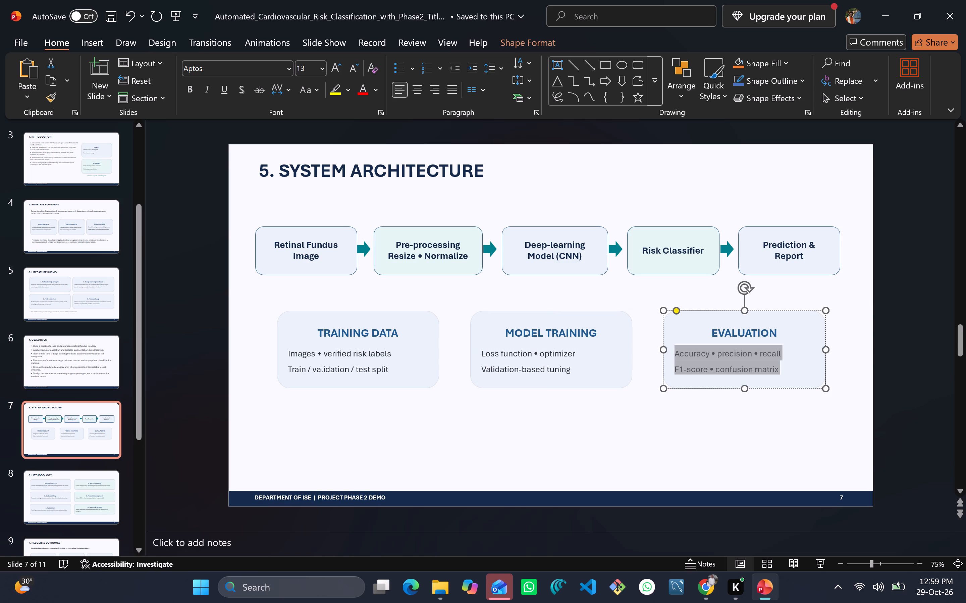
Save the presentation and leave nothing selected on the System Architecture slide.
left_click(637, 455)
key("ctrl+s")
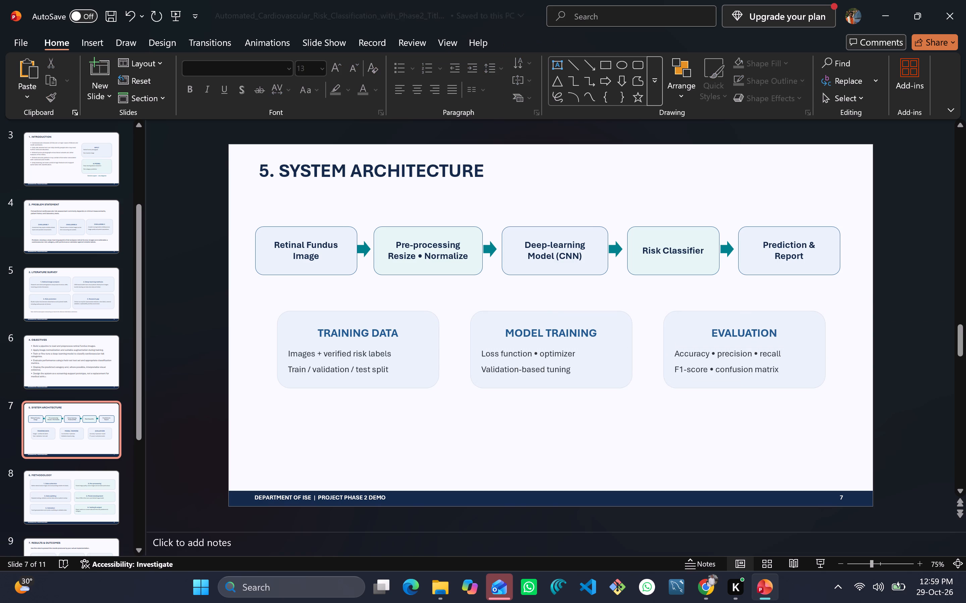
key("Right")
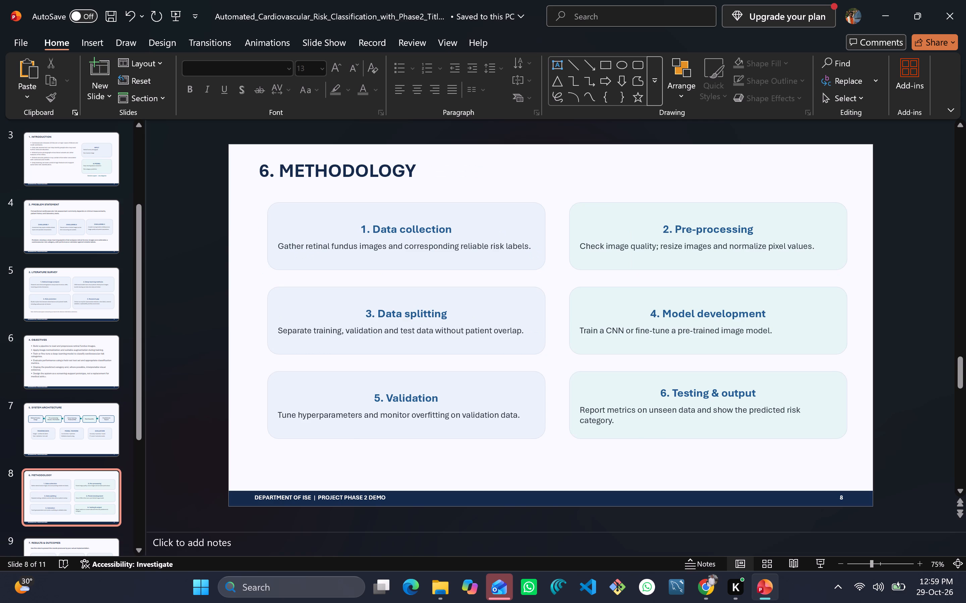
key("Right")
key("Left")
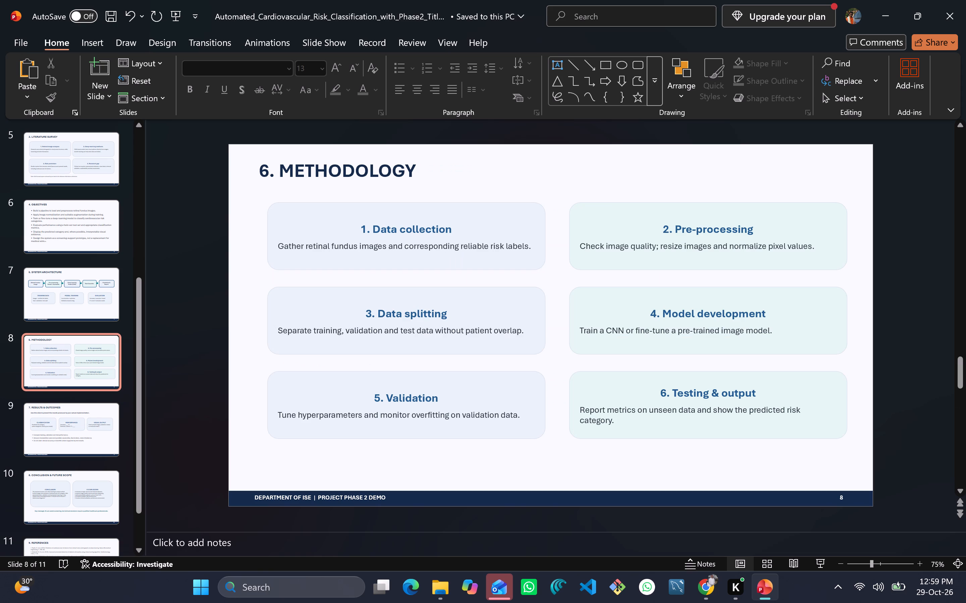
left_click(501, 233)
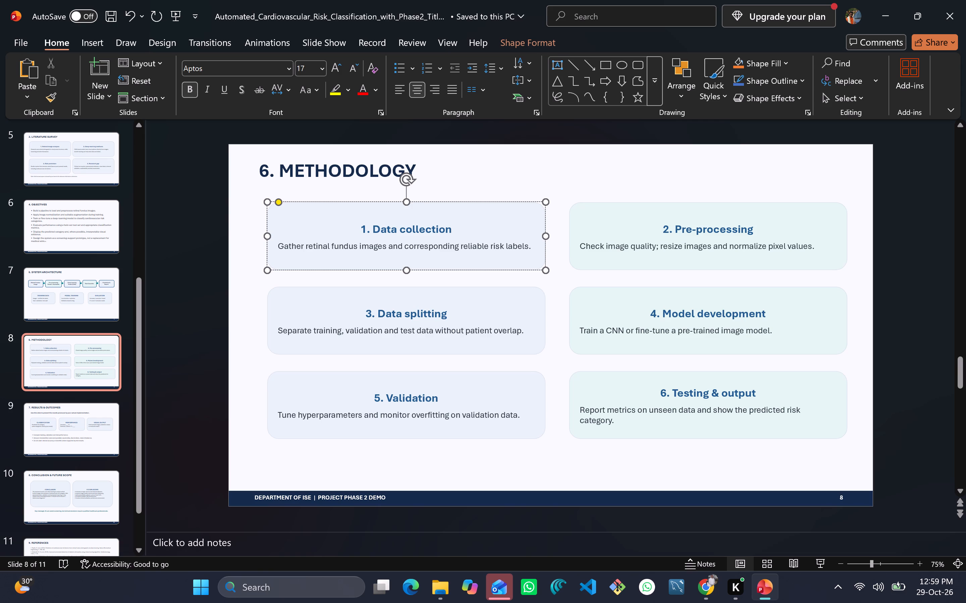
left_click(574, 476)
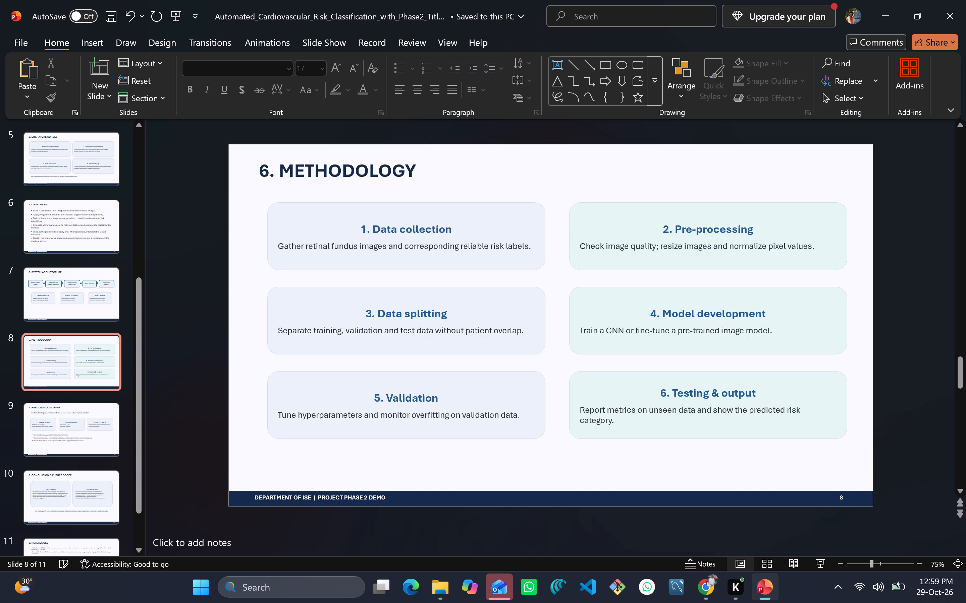
On the Results & Outcomes slide, set the two description lines under "CLASSIFICATION" to 1.5 line spacing.
key("Right")
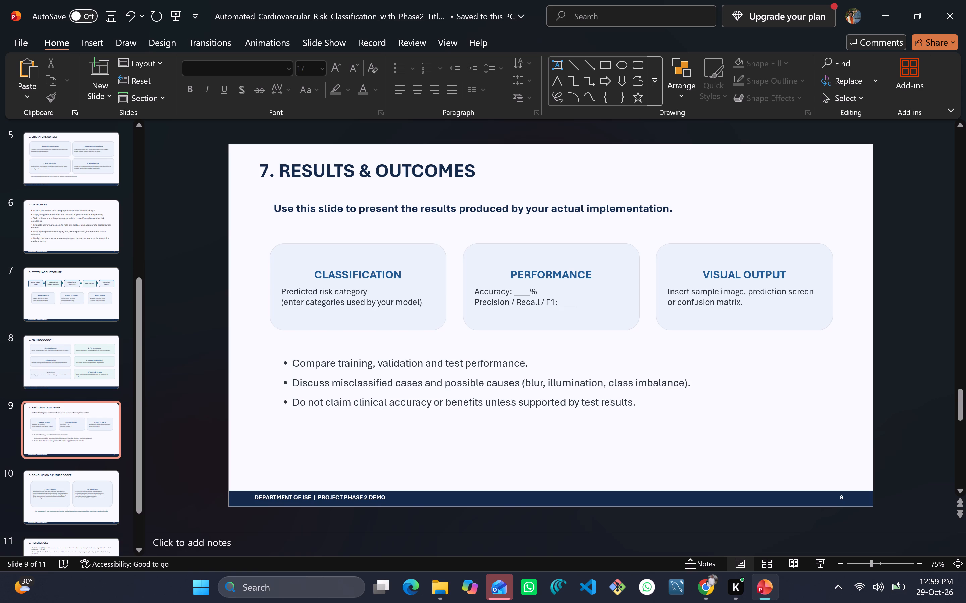
left_click_drag(282, 290, 460, 313)
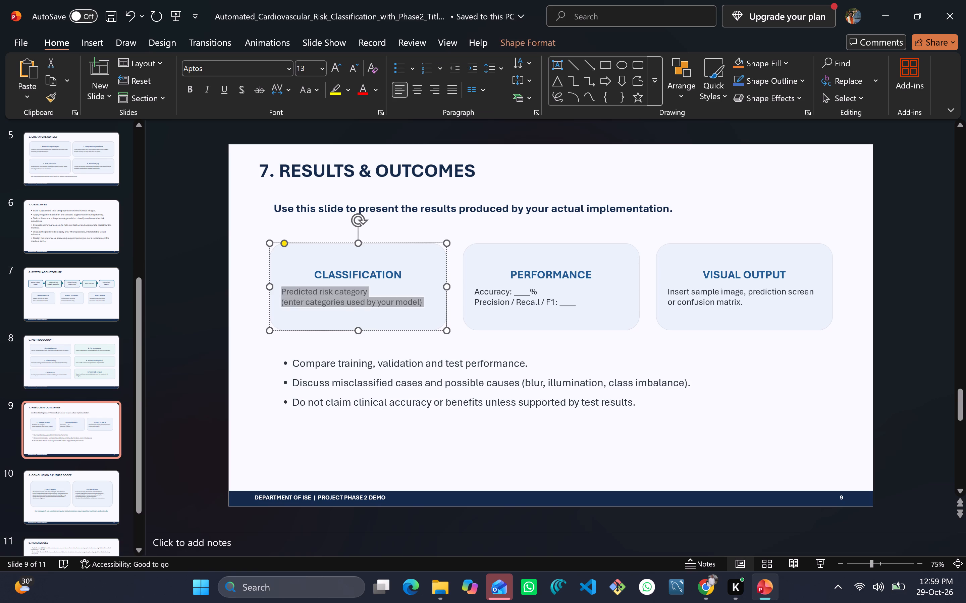
left_click(502, 67)
left_click(507, 103)
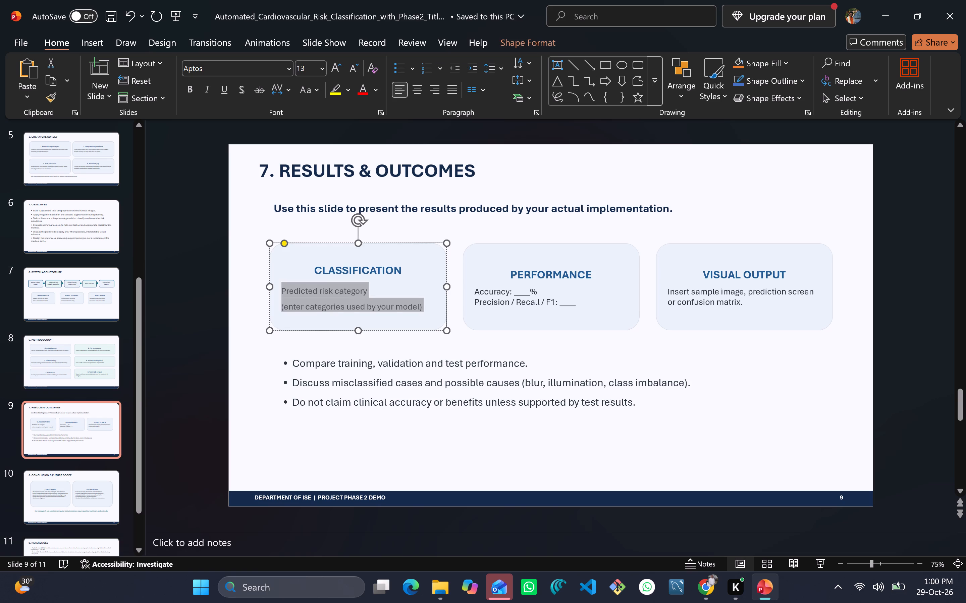
Set the two description lines under "PERFORMANCE" to 1.5 line spacing.
left_click_drag(474, 287, 581, 300)
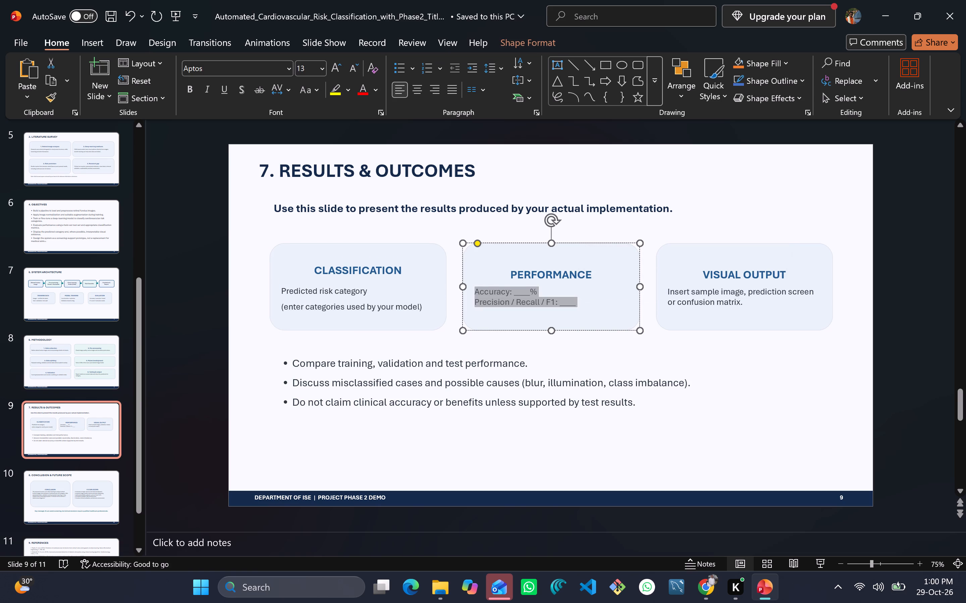
left_click(503, 69)
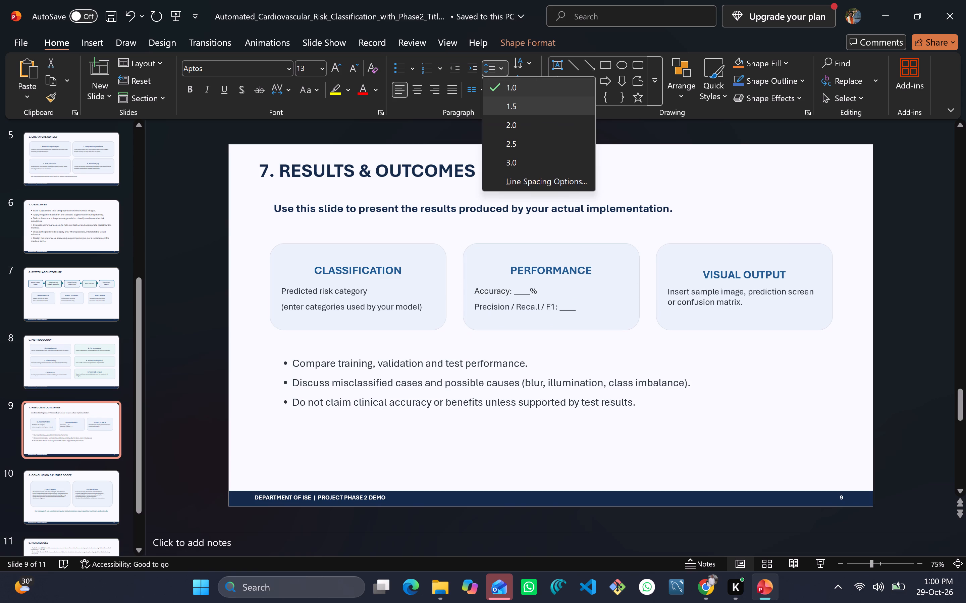
left_click(511, 101)
Set the description text under "VISUAL OUTPUT" to 1.5 line spacing and leave nothing selected on the slide.
left_click_drag(667, 290, 736, 312)
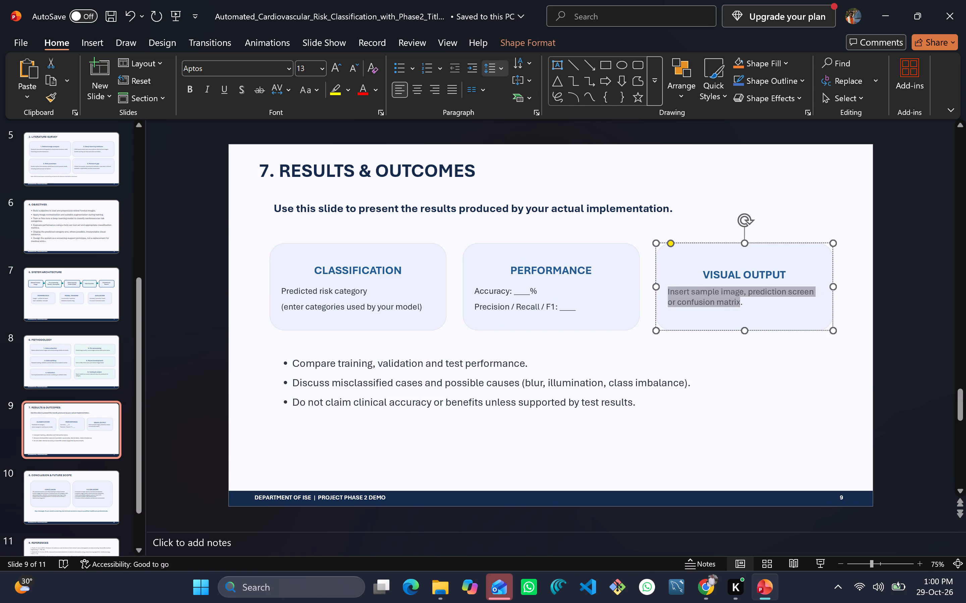
left_click(501, 70)
left_click(509, 99)
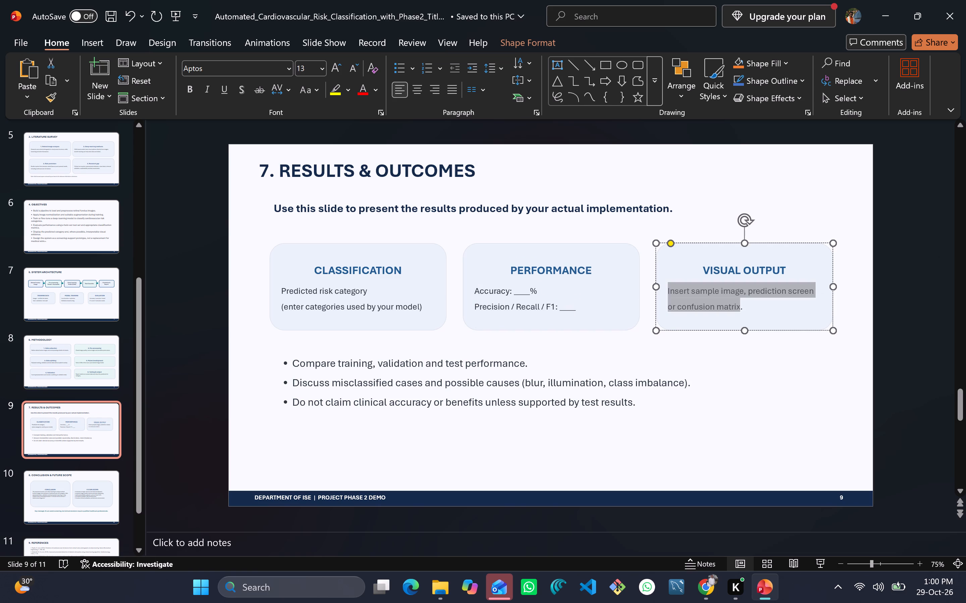
left_click(645, 380)
left_click(864, 401)
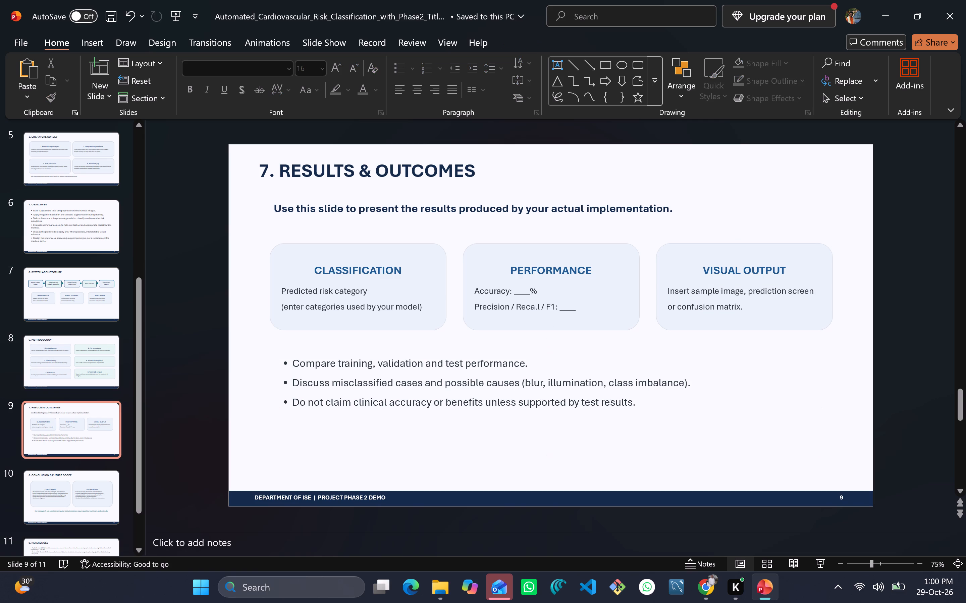
On the Conclusion & Future Scope slide, set the paragraph under "CONCLUSION" to 1.5 line spacing.
key("Right")
key("Left")
key("Right")
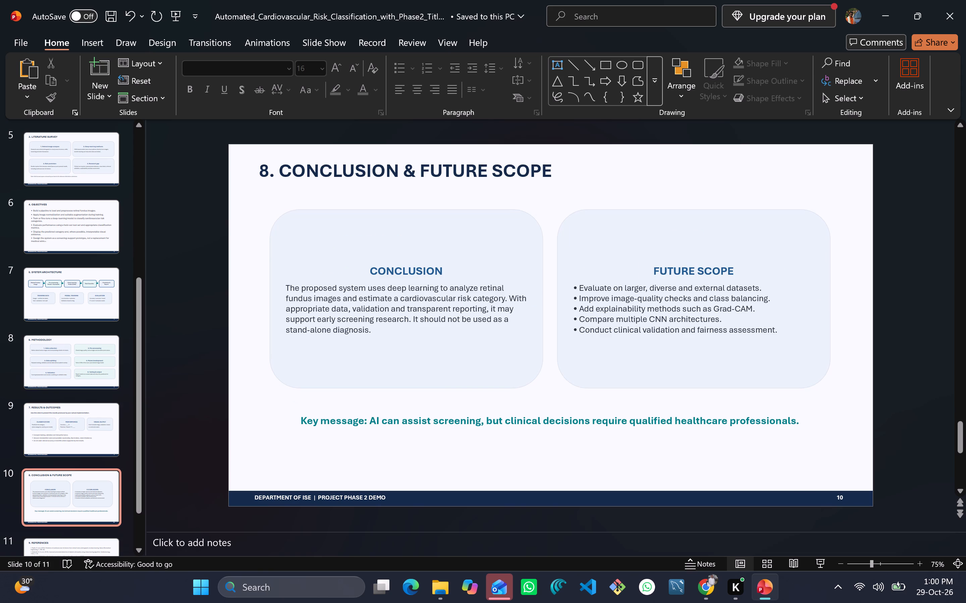
left_click_drag(286, 285, 387, 351)
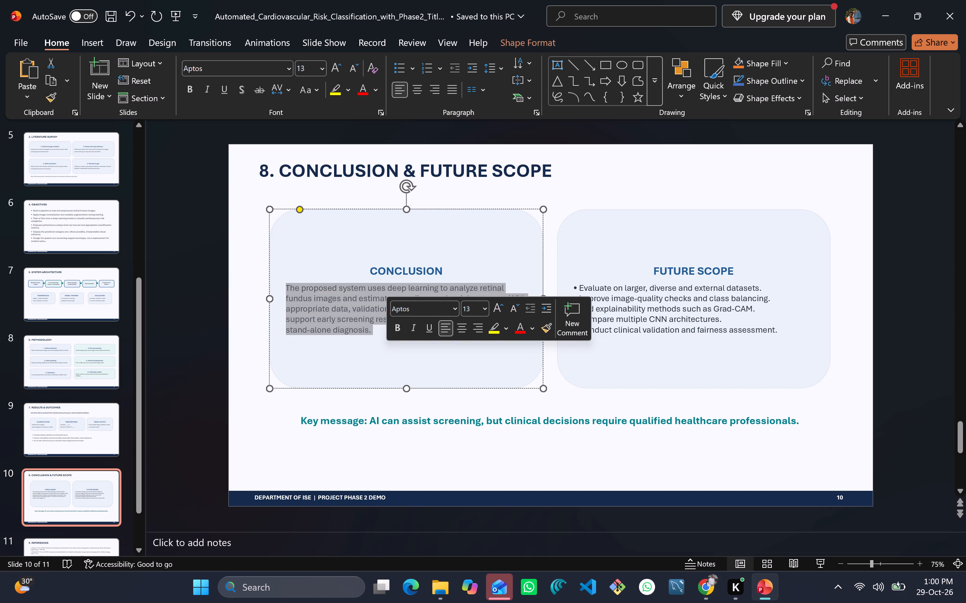
left_click(502, 66)
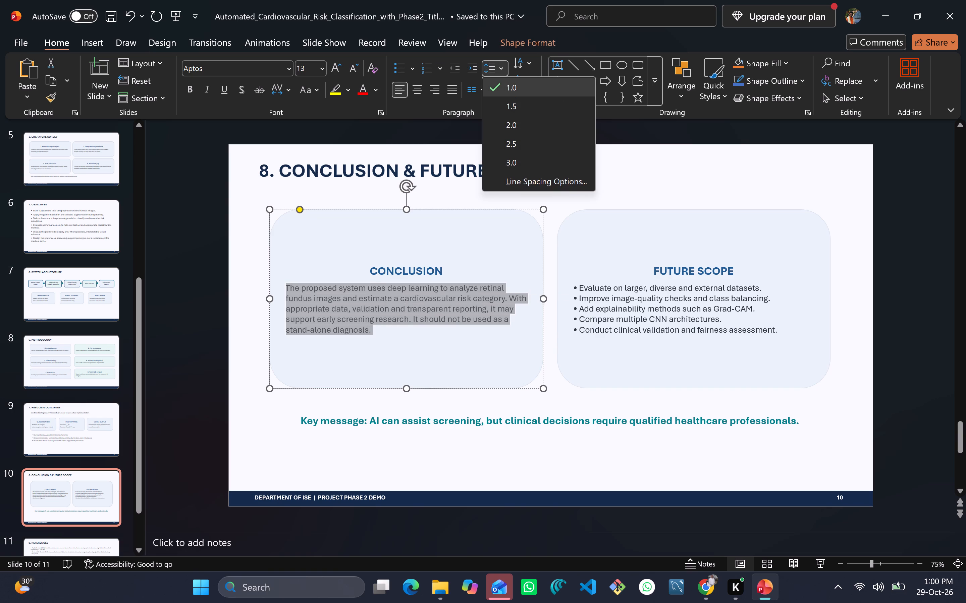
left_click(514, 102)
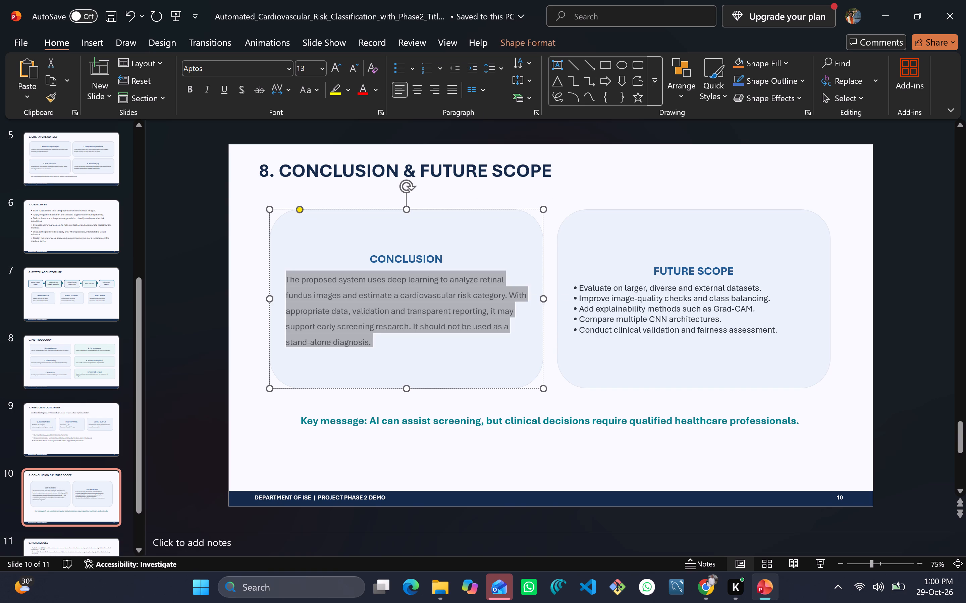
Set the five bullets under "FUTURE SCOPE" to 1.5 line spacing.
left_click(572, 275)
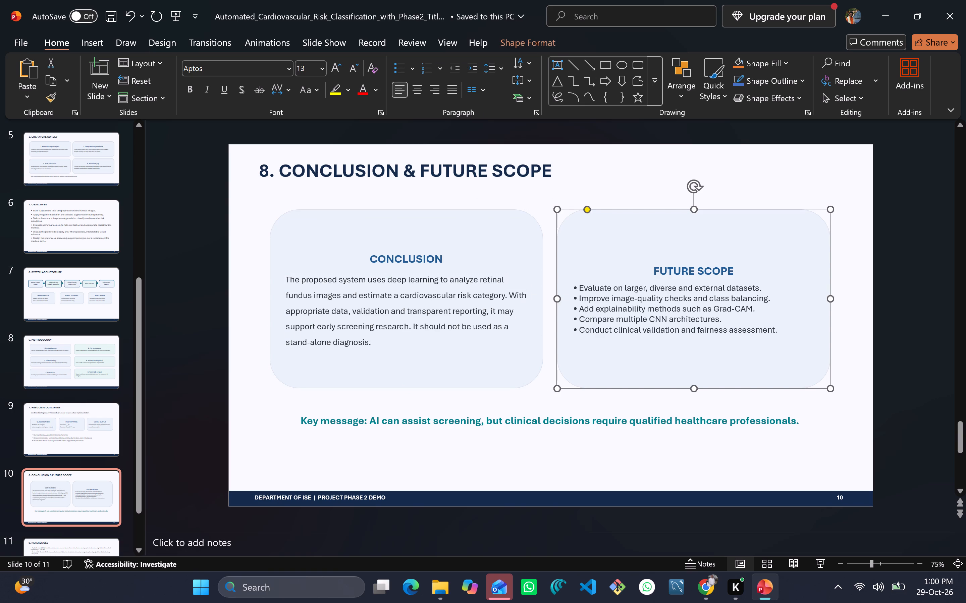
left_click_drag(574, 286, 779, 335)
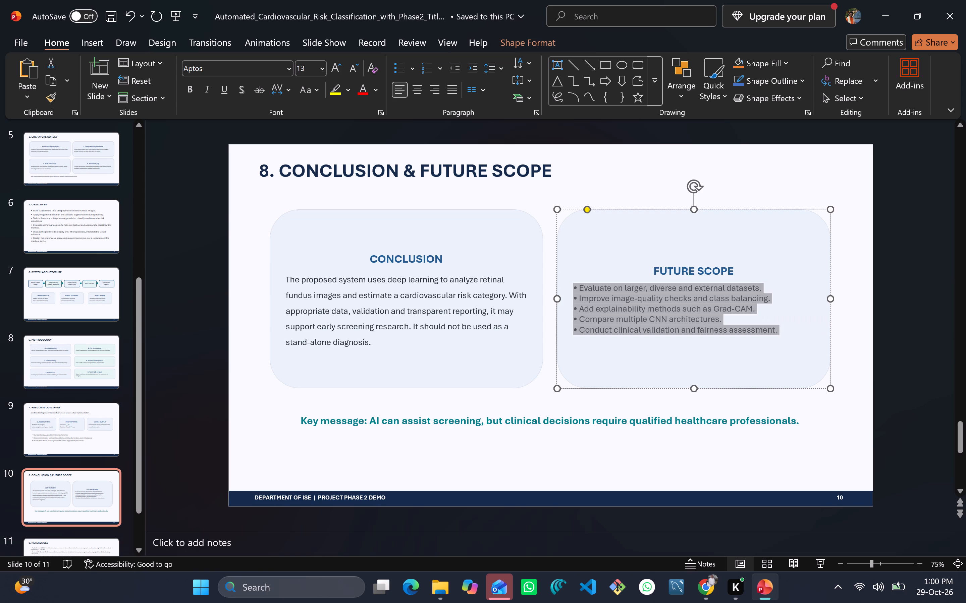
left_click(501, 67)
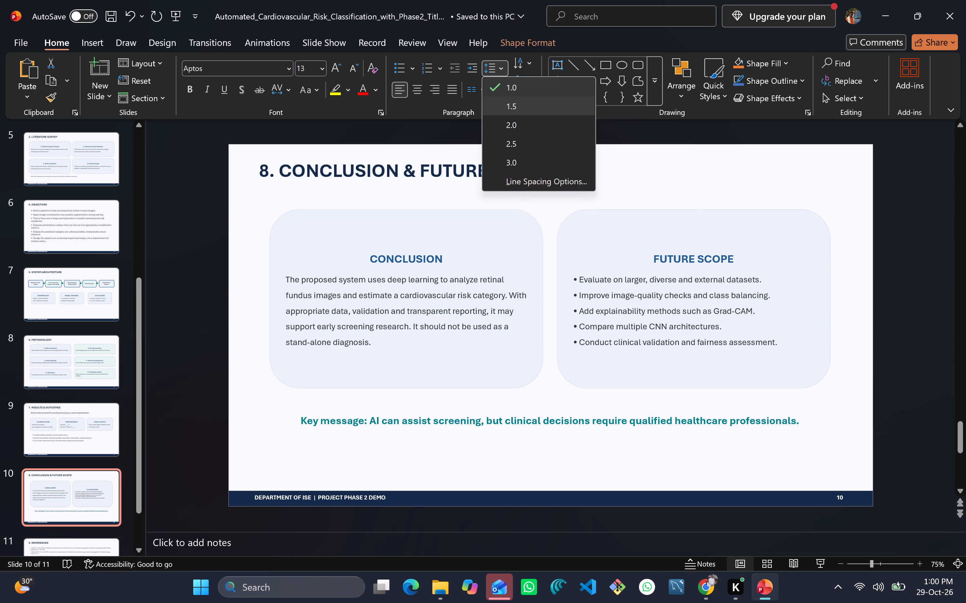
left_click(508, 101)
Delete the "Key message" text box below the two cards on the Conclusion & Future Scope slide.
left_click(612, 447)
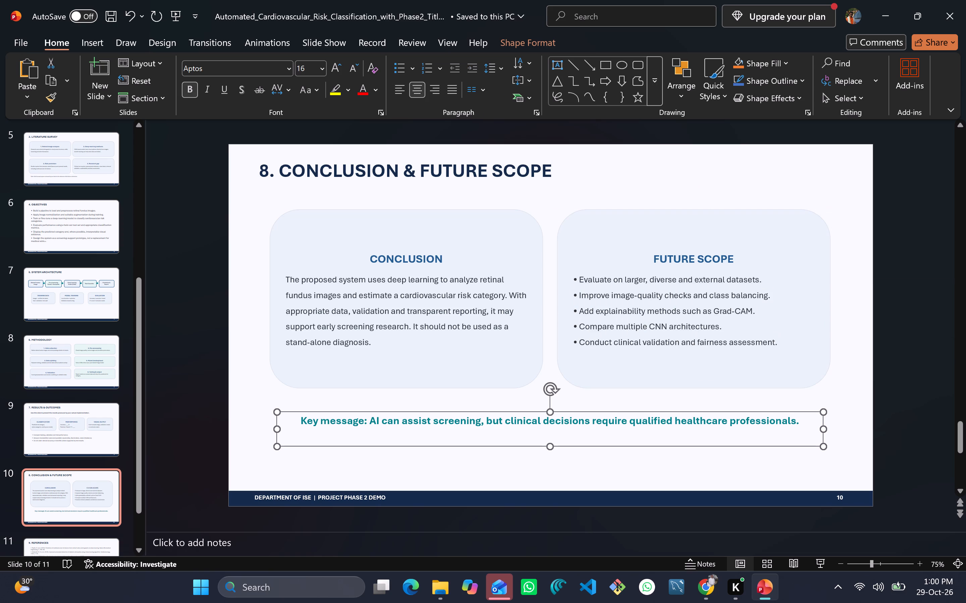
key("Delete")
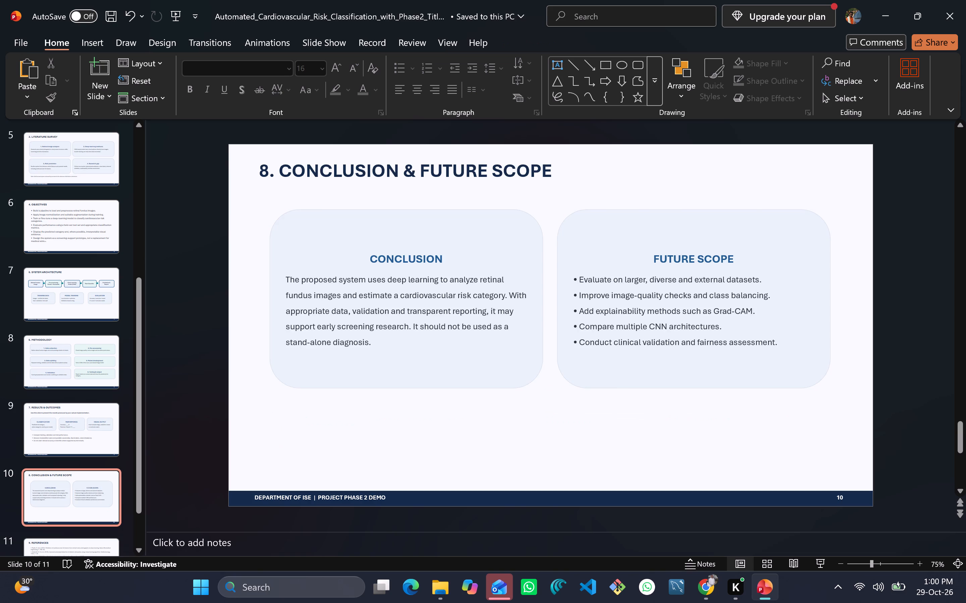
On the References slide, set all five reference bullets to 1.5 line spacing.
key("Right")
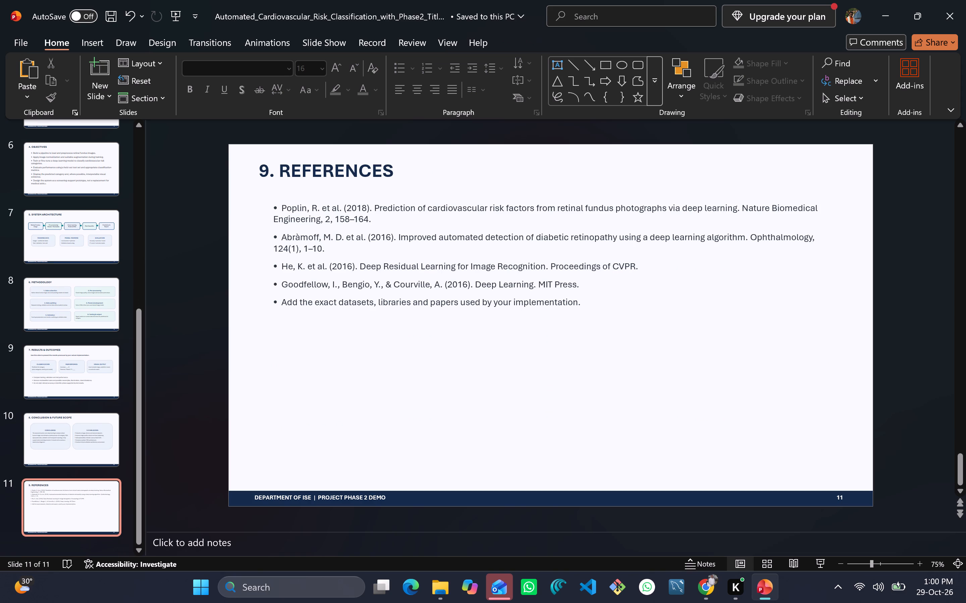
left_click_drag(273, 204, 585, 306)
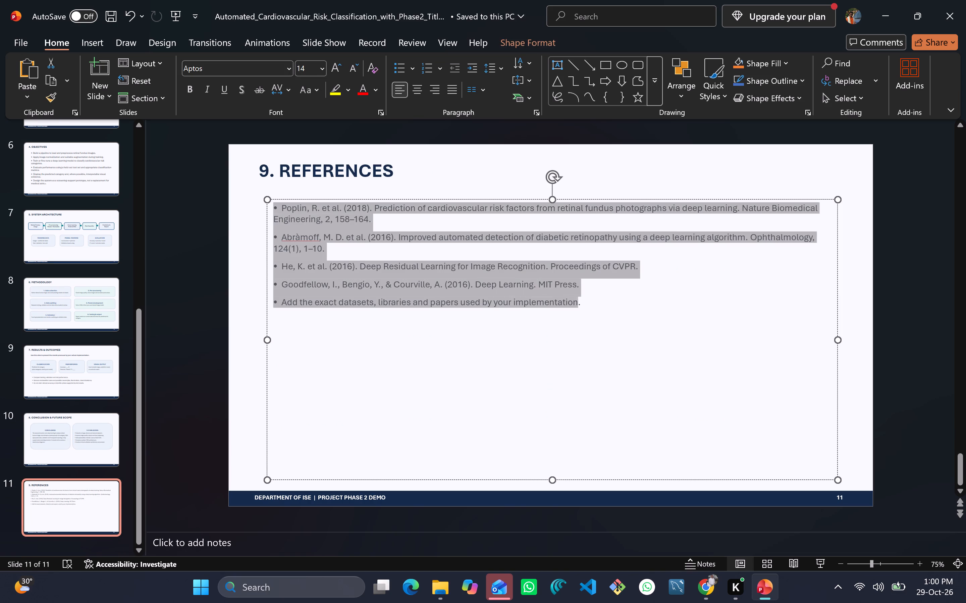
left_click_drag(585, 306, 618, 315)
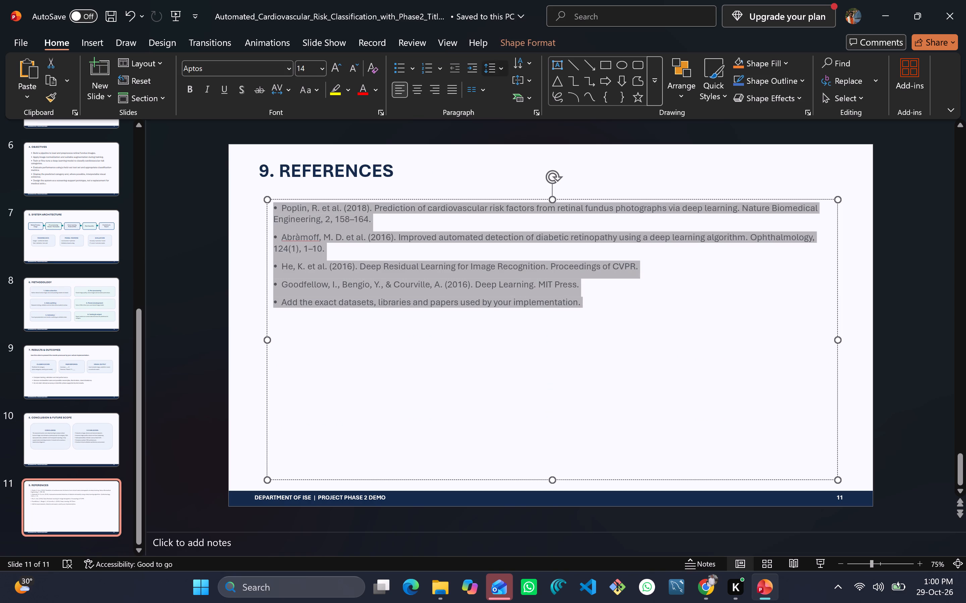
left_click(502, 68)
left_click(515, 102)
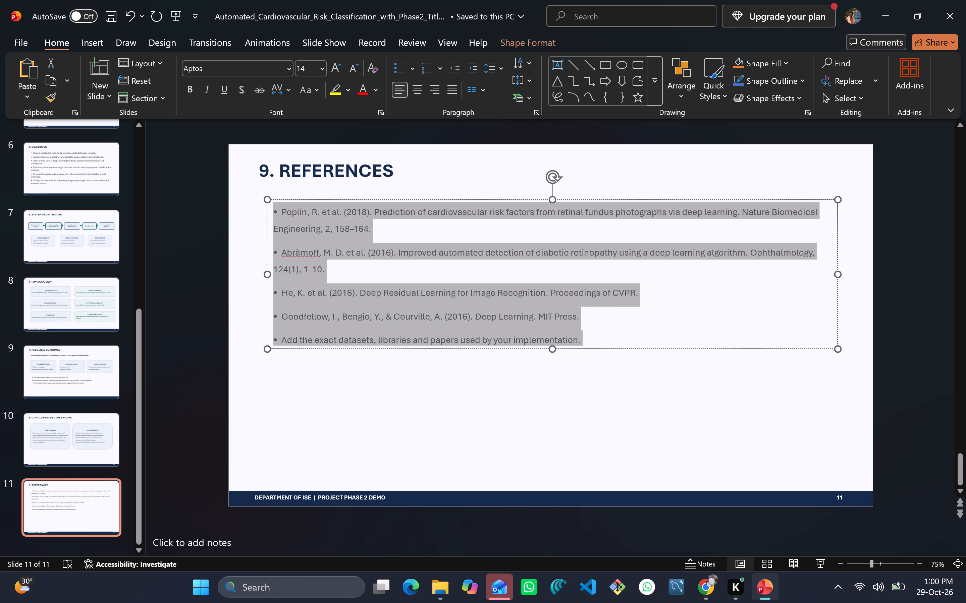
Resize the references text box so its right edge sits well inside the slide's right edge.
left_click_drag(552, 351, 551, 410)
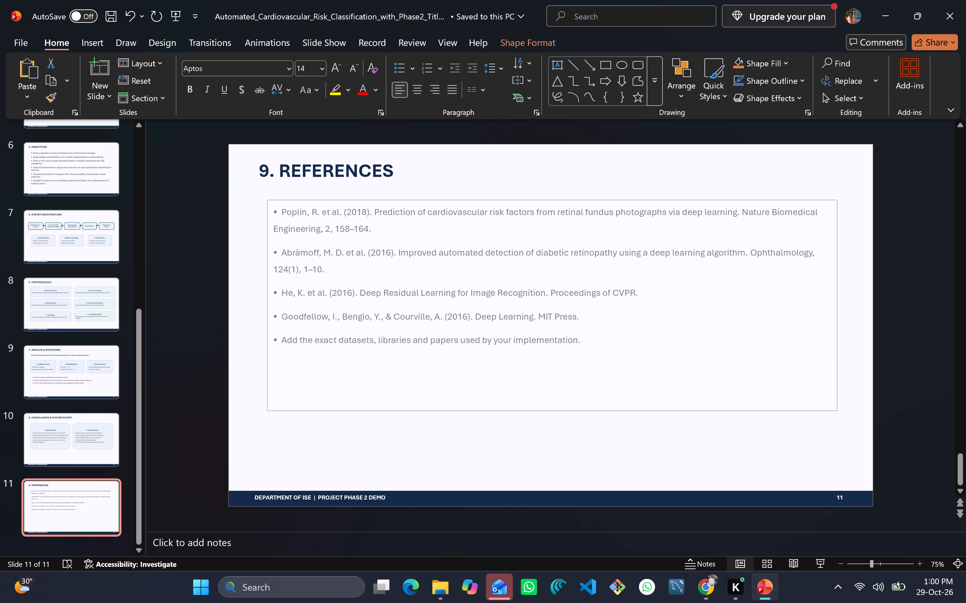
left_click_drag(839, 349, 903, 429)
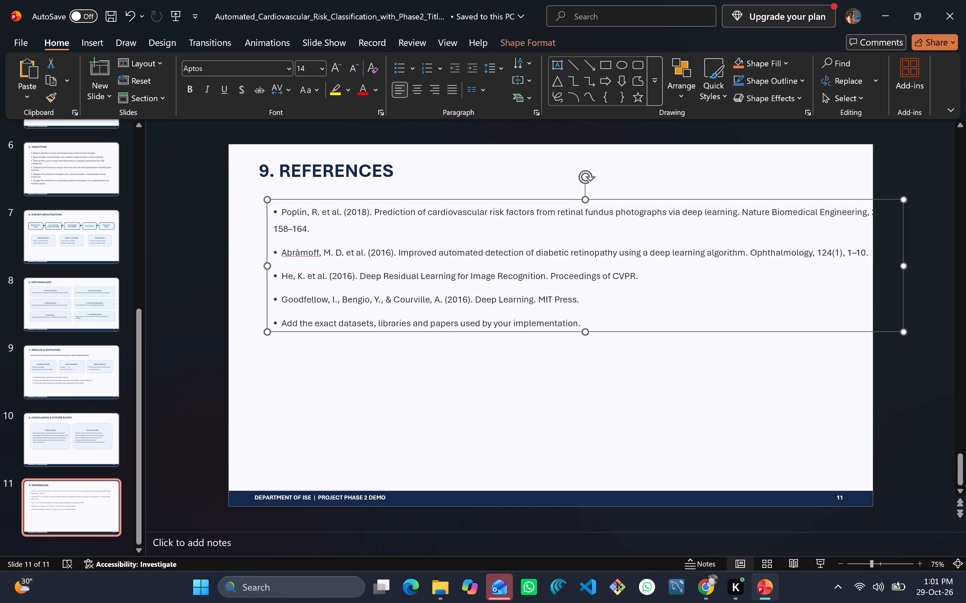
left_click_drag(906, 262, 877, 263)
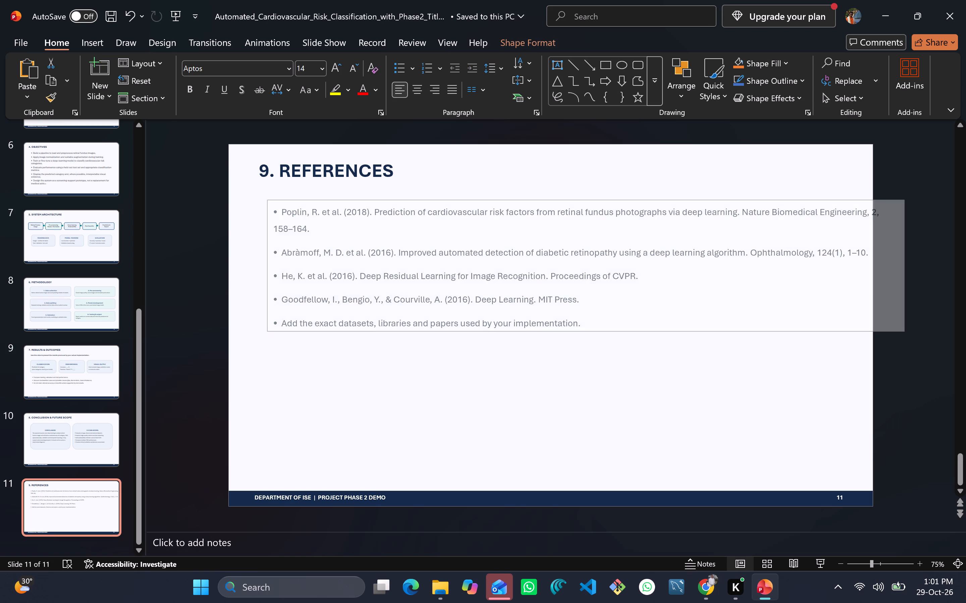
left_click_drag(877, 263, 795, 297)
Set all the text in the references box to font size 20 and leave nothing selected on the slide.
left_click(371, 290)
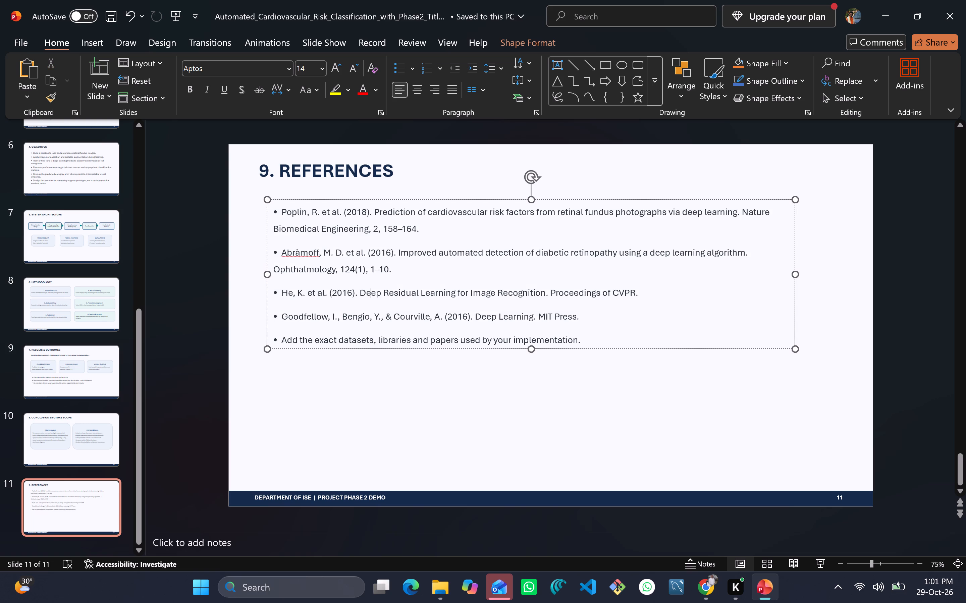
key("ctrl+a")
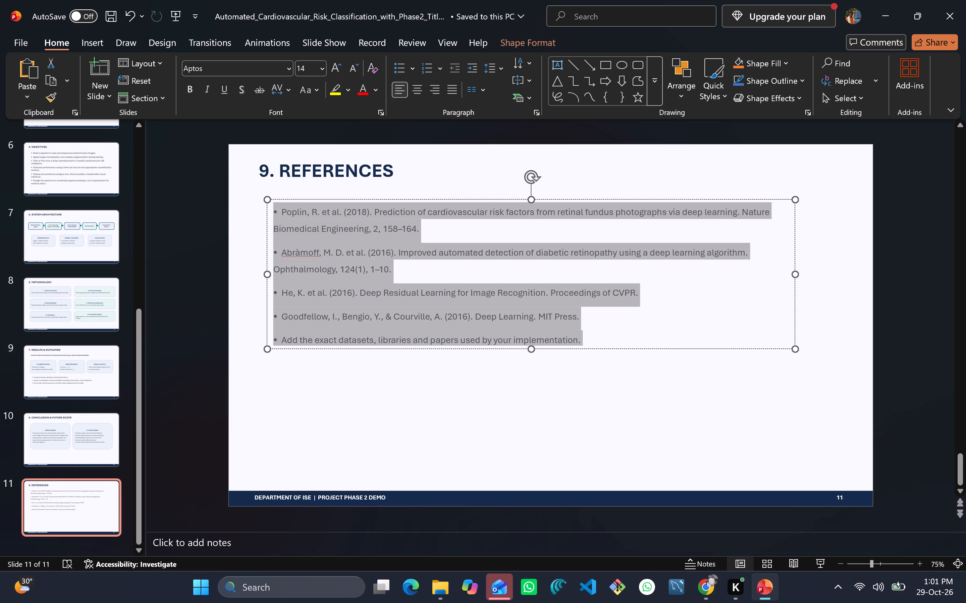
left_click(322, 67)
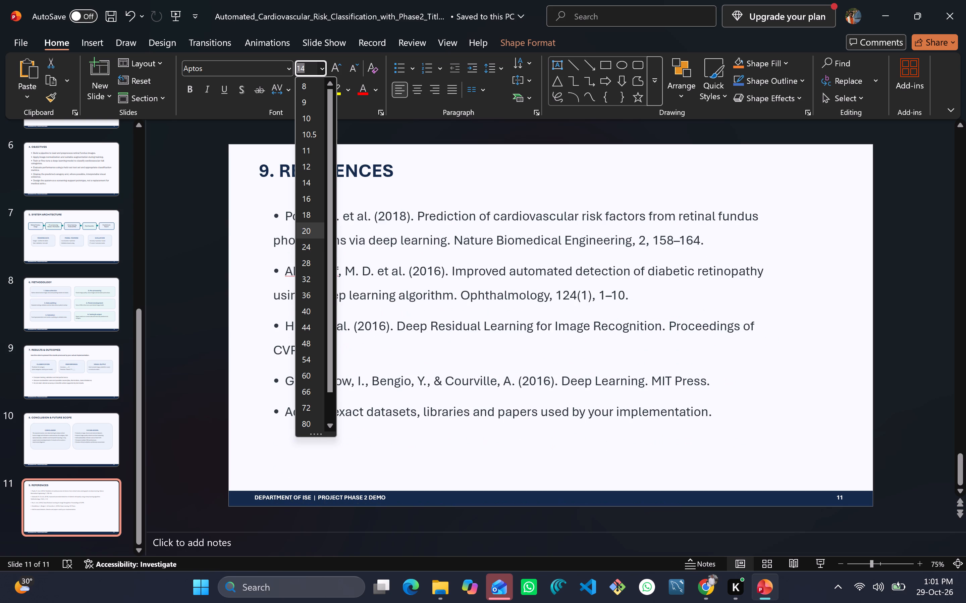
left_click(308, 228)
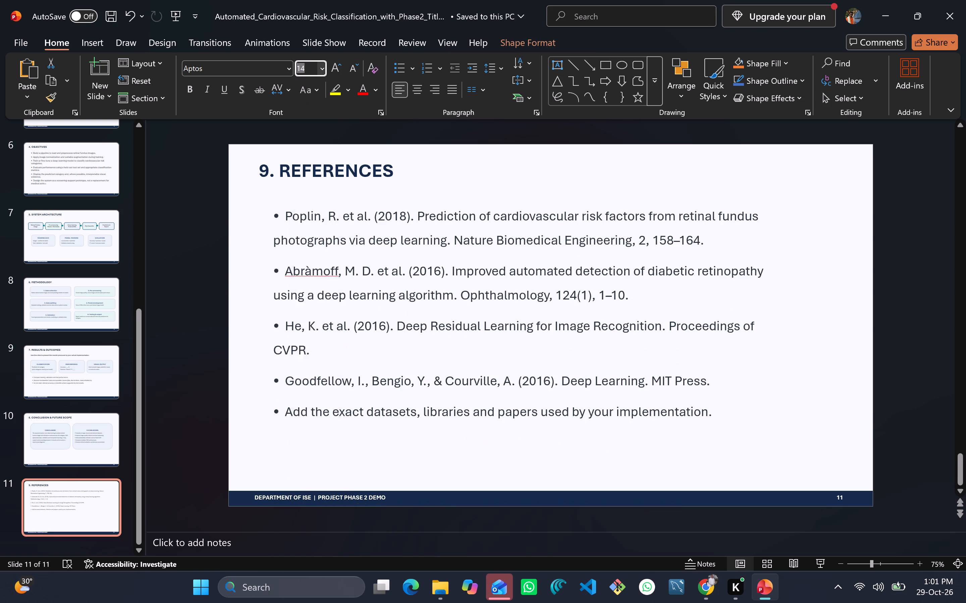
left_click(869, 345)
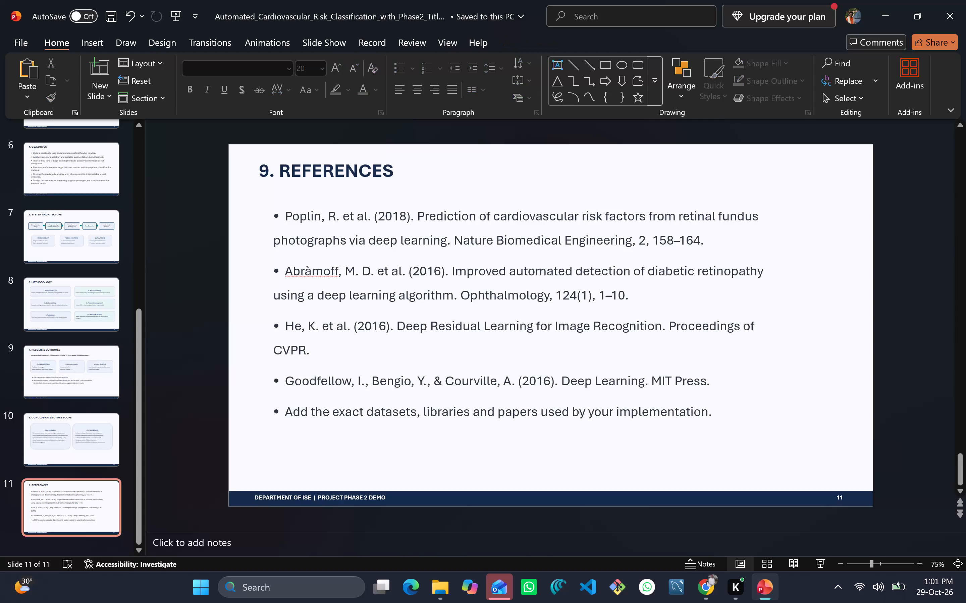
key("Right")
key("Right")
Review every slide between the References slide and the title slide in both directions, checking the formatting of the text and cards.
key("Left")
key("Left")
key("Left")
key("Left")
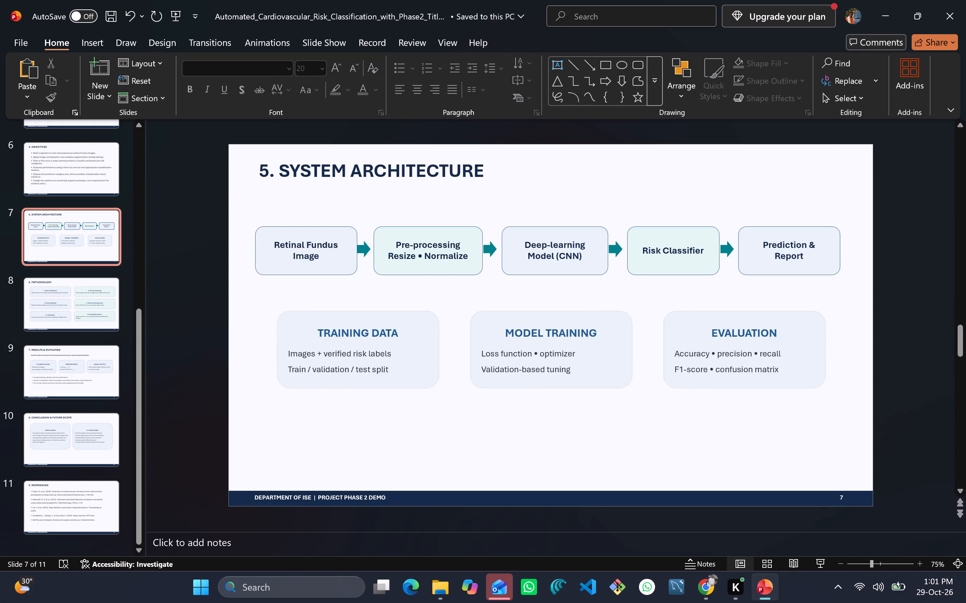
key("Left")
key("Left")
key("Left")
key("Left")
key("Left")
key("Left")
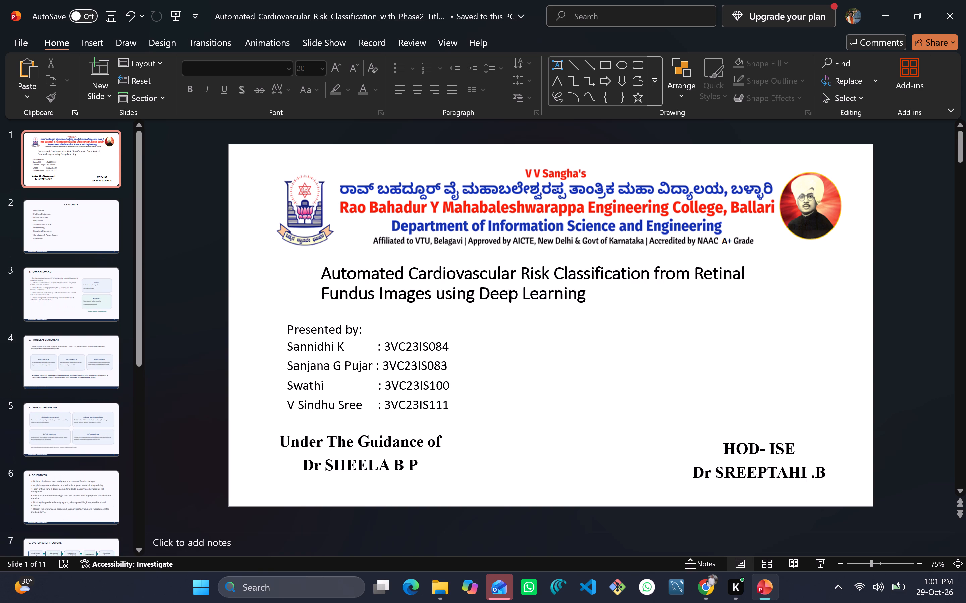
key("Right")
key("Right")
key("Right")
key("Right")
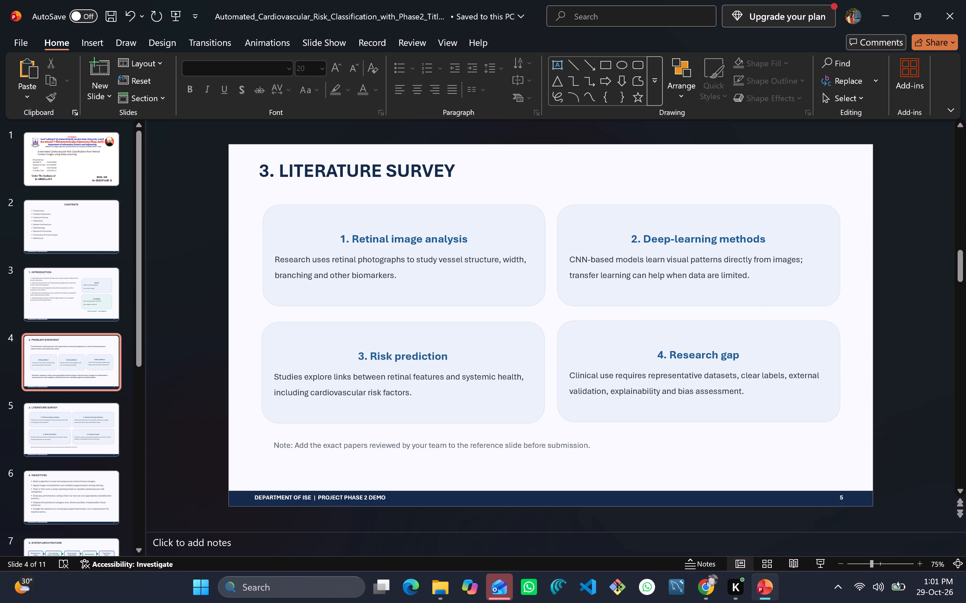
key("Right")
key("Right")
key("Right")
key("Right")
key("Right")
key("Right")
key("Right")
key("Right")
key("Right")
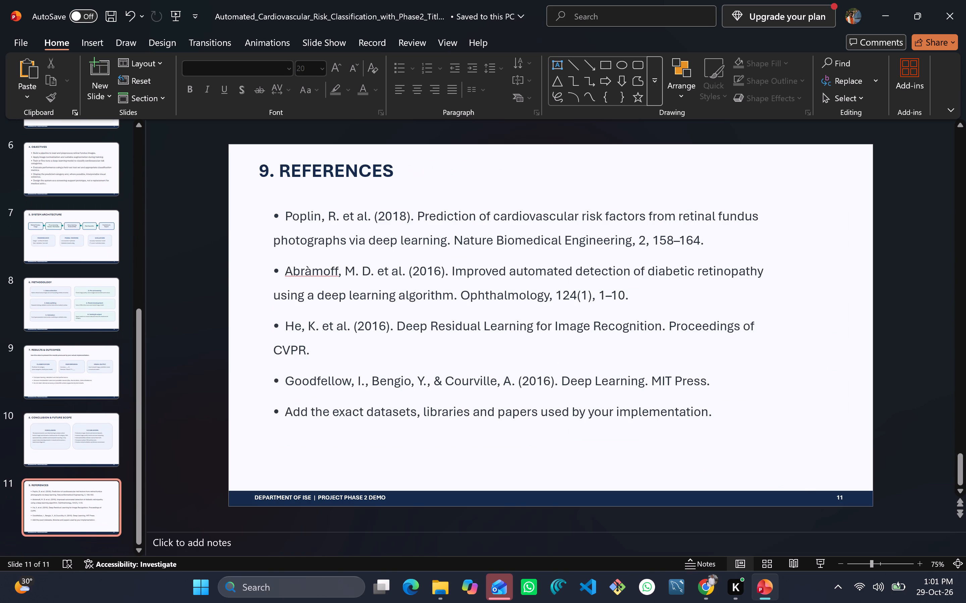
key("Left")
key("Left")
key("Left")
key("Left")
key("Left")
key("Left")
key("Left")
key("Left")
key("Left")
key("Left")
key("Left")
key("Left")
key("Left")
key("Left")
key("Left")
key("Left")
key("Left")
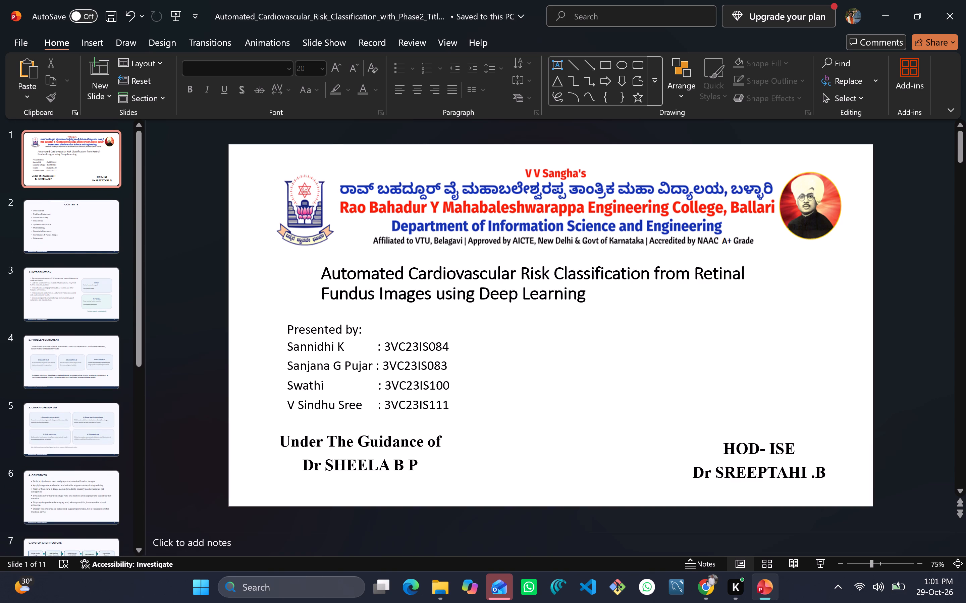
Delete the note about adding the reviewed papers below the four cards on the Literature Survey slide.
key("Right")
key("Right")
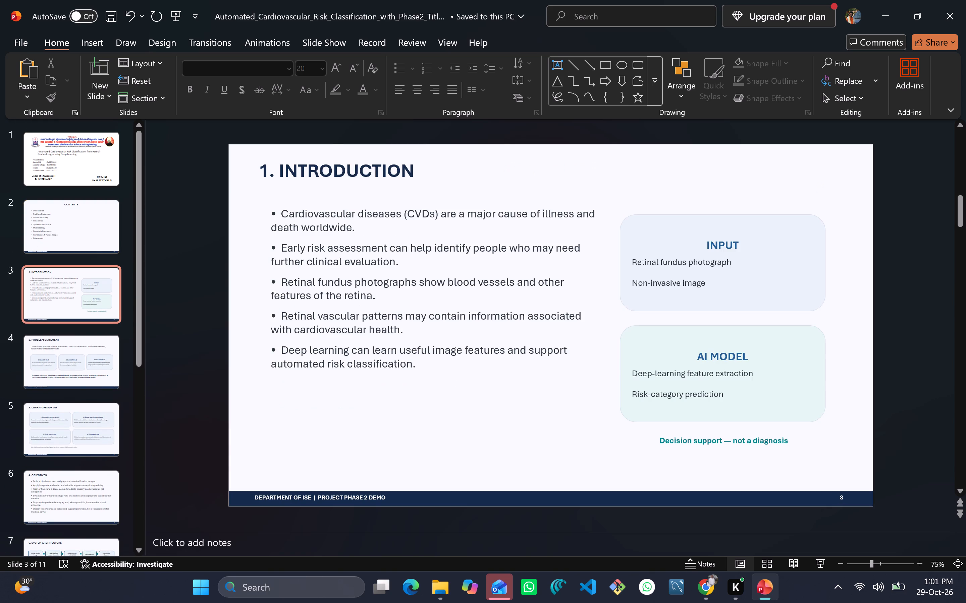
key("Right")
key("Right")
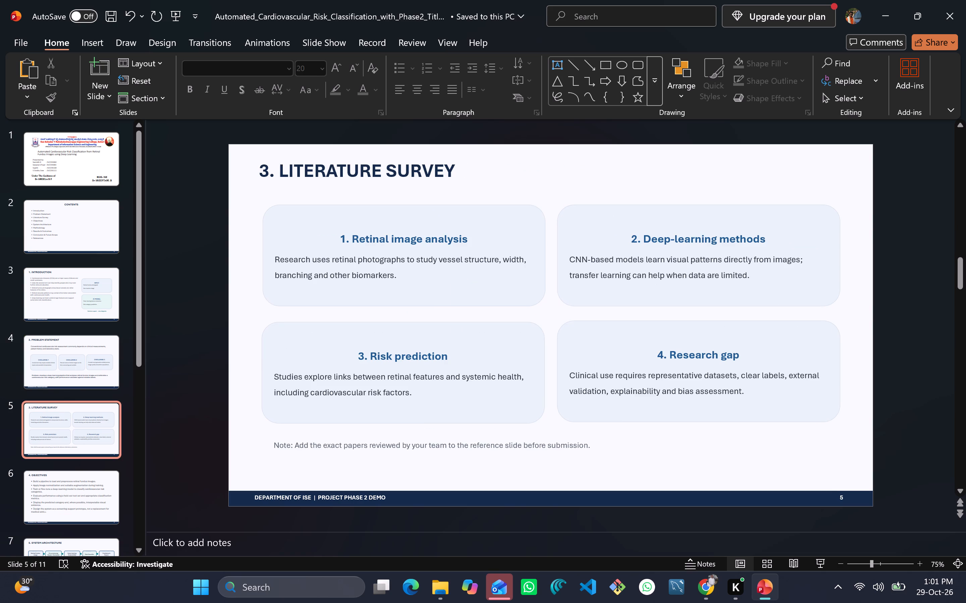
key("Left")
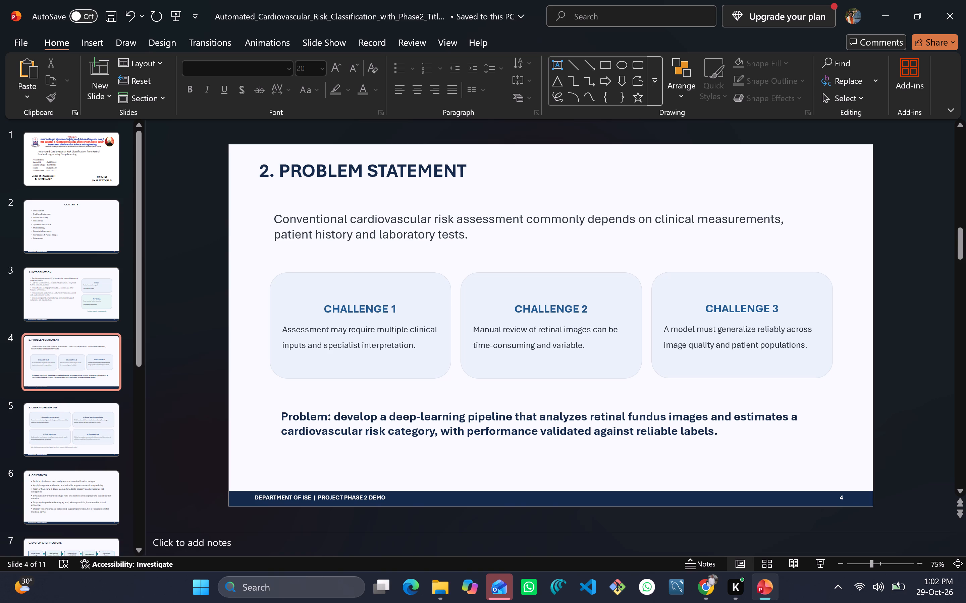
key("Right")
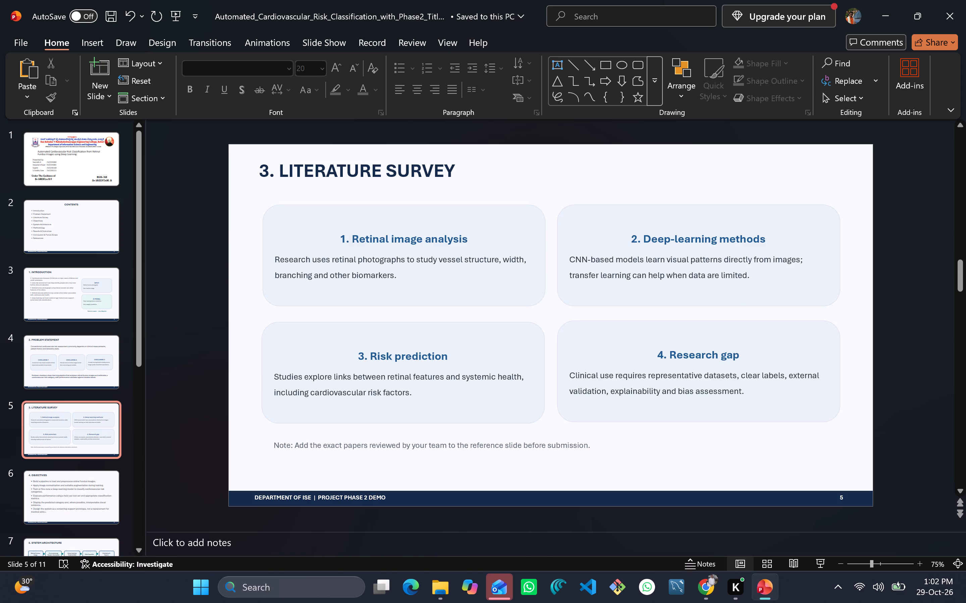
left_click_drag(271, 445, 294, 462)
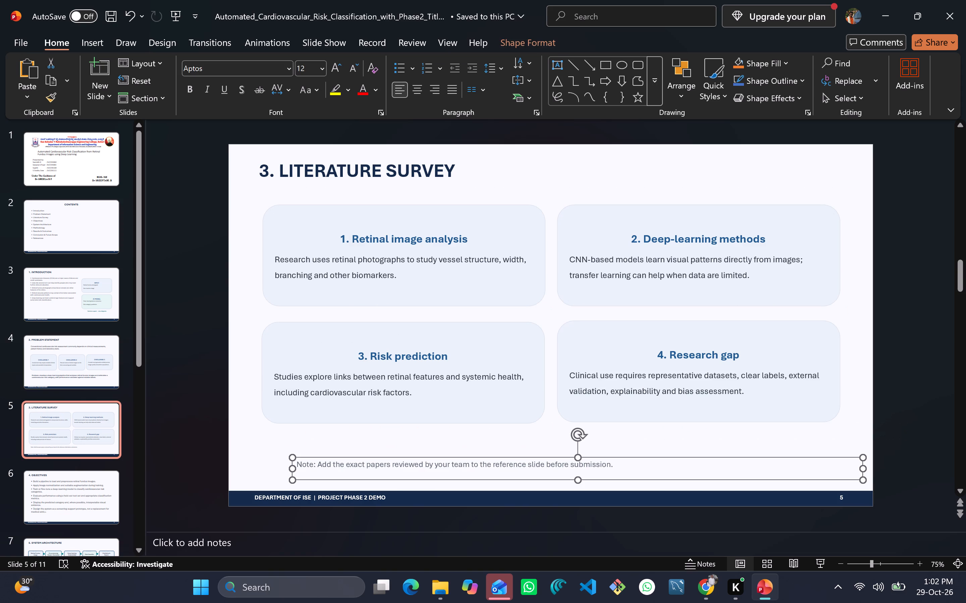
key("Delete")
Review the slides from Objectives through References, checking Results & Outcomes closely, and go back to the title slide.
key("Right")
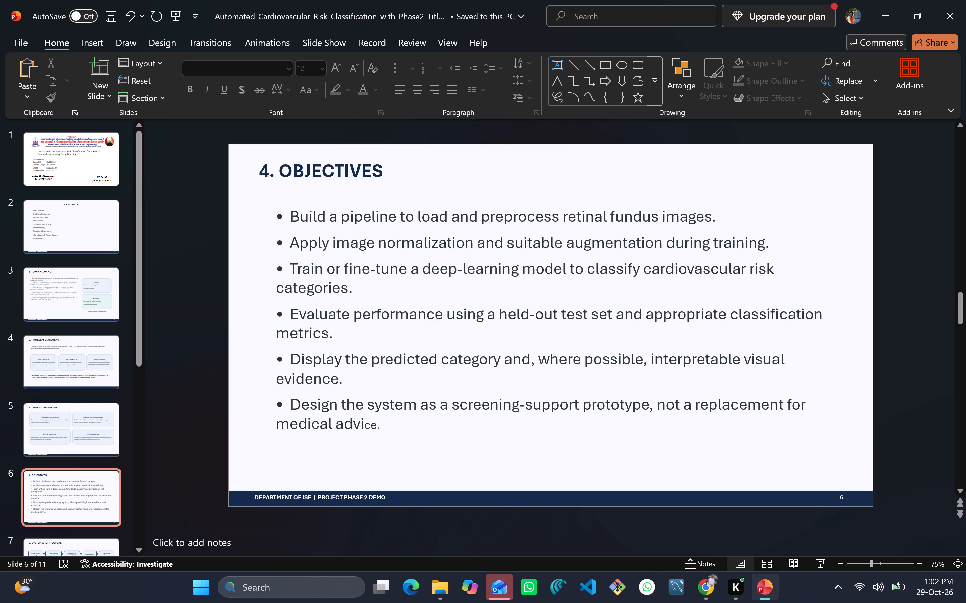
key("Right")
key("Right")
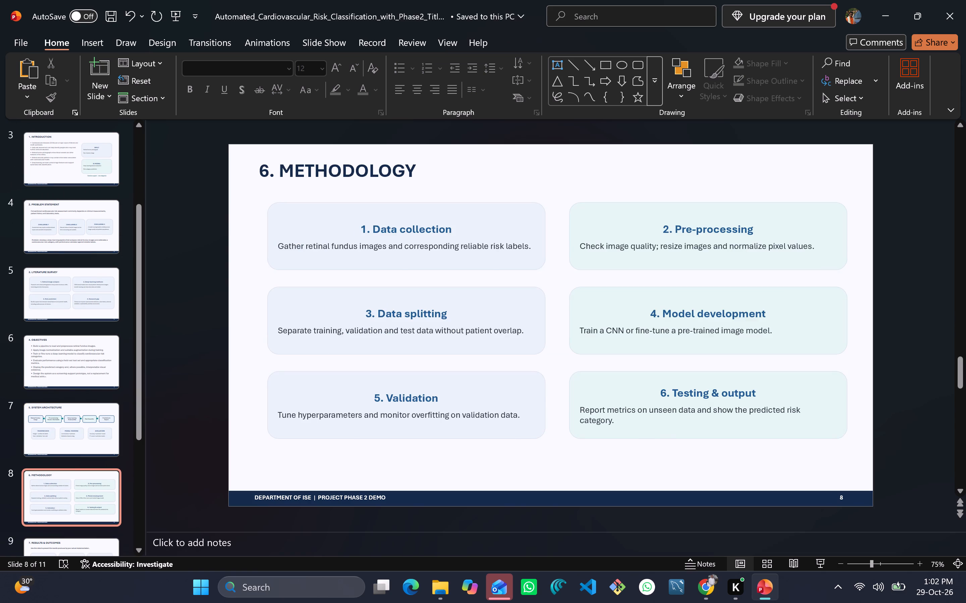
key("Right")
key("Right")
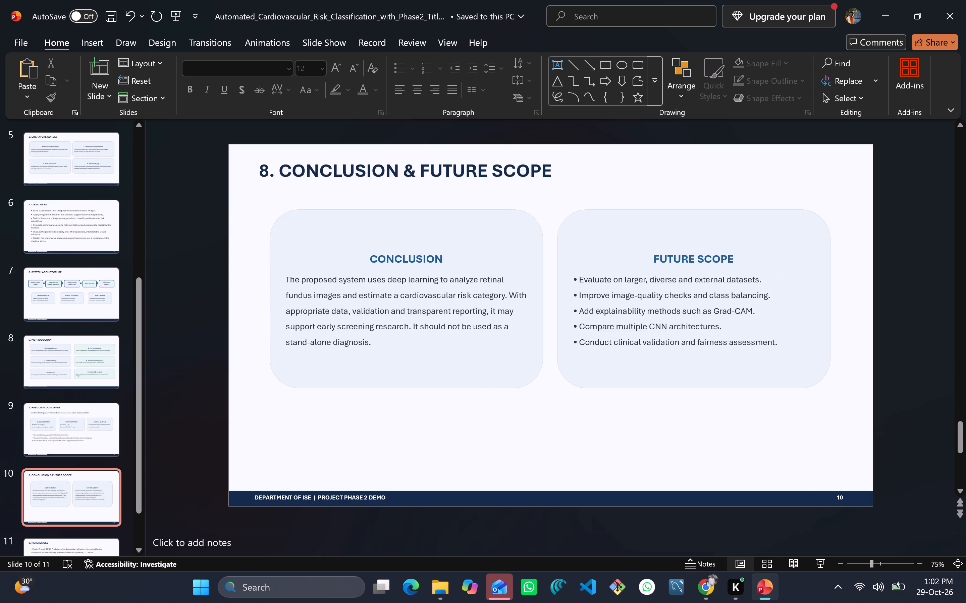
key("Left")
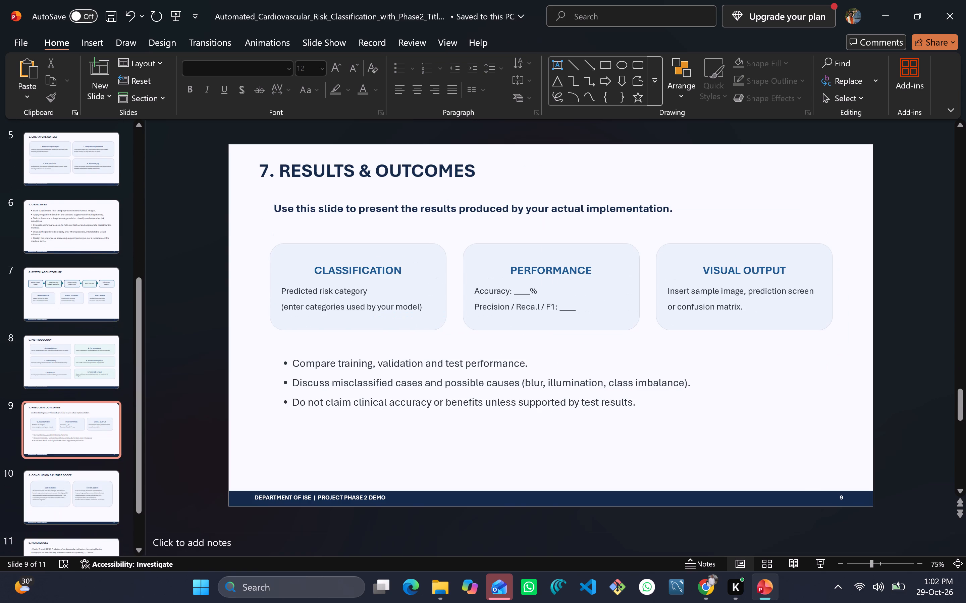
key("Right")
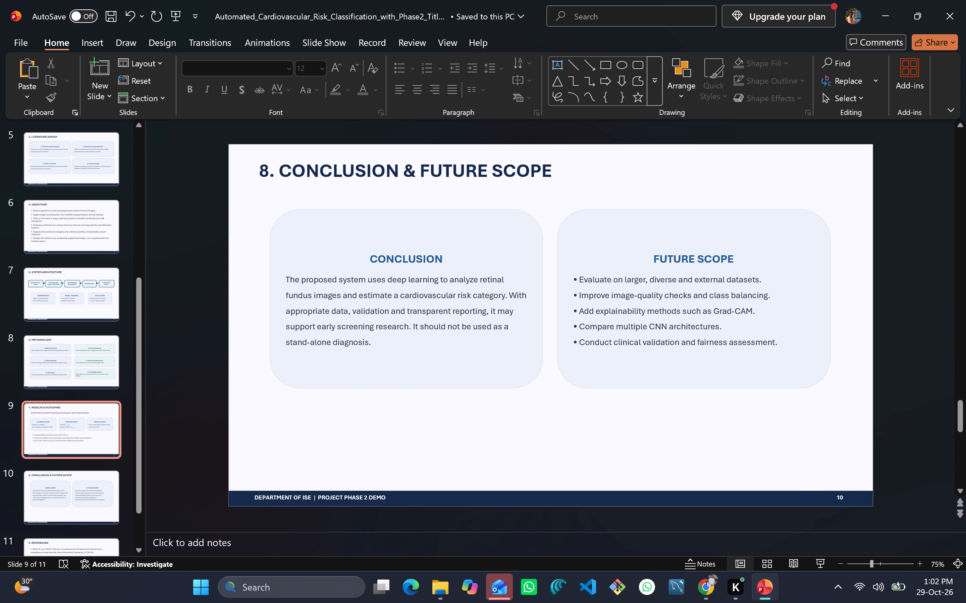
key("Left")
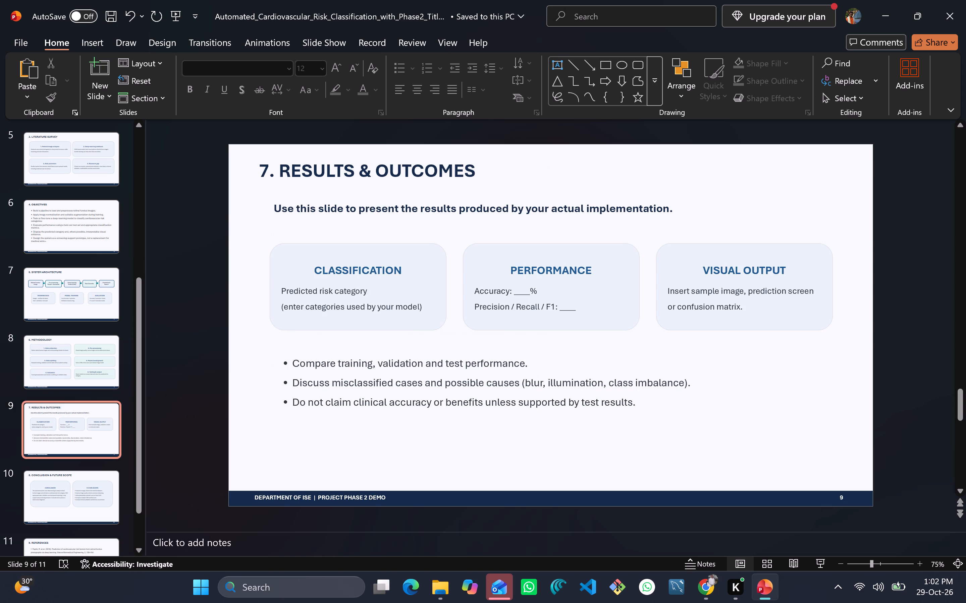
key("Right")
key("Right")
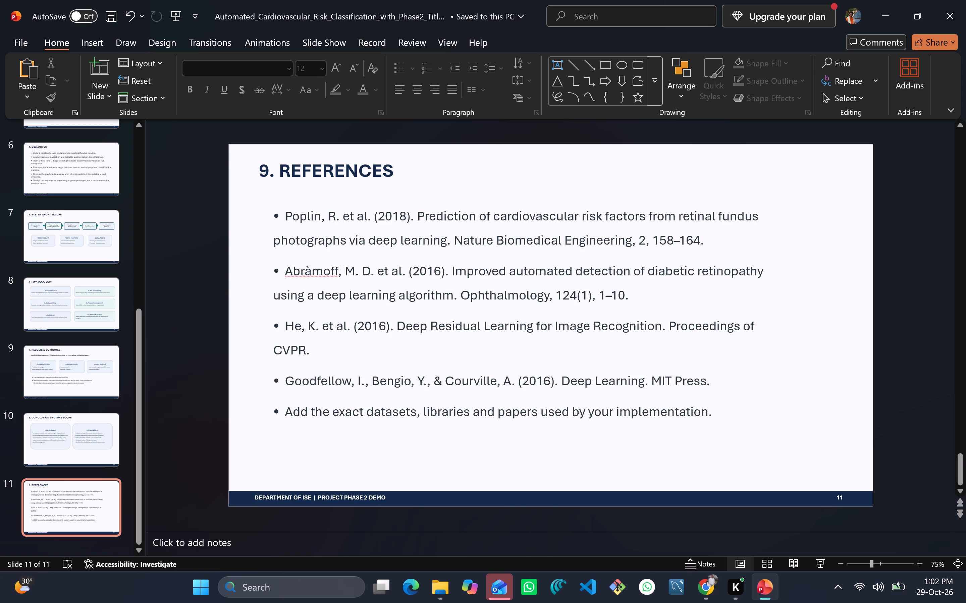
key("Right")
key("Right")
key("Left")
key("Left")
key("Left")
key("Left")
key("Left")
key("Left")
key("Left")
key("Left")
key("Left")
key("Left")
key("Left")
key("Left")
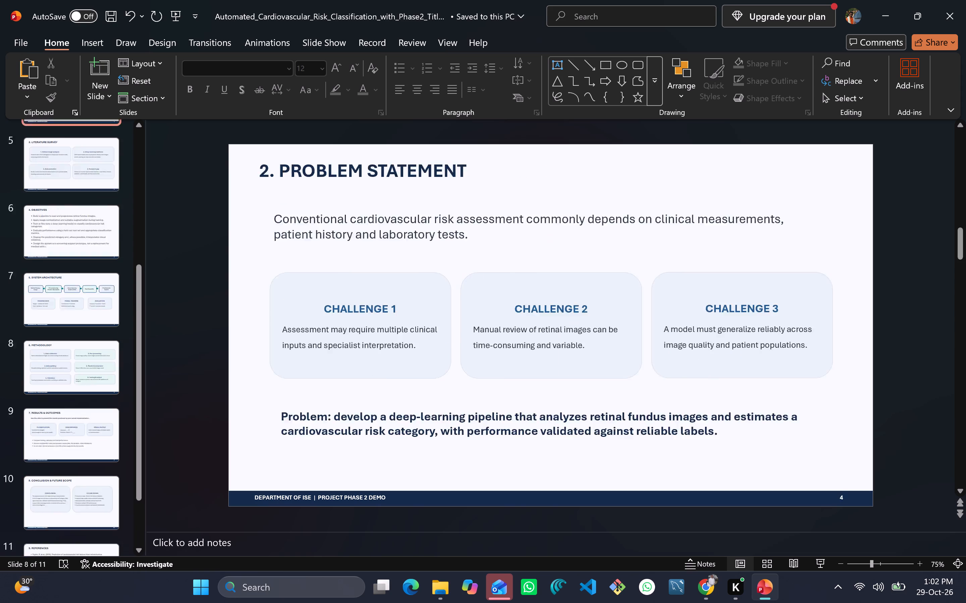
Save the presentation's changes under its current file name.
key("ctrl+s")
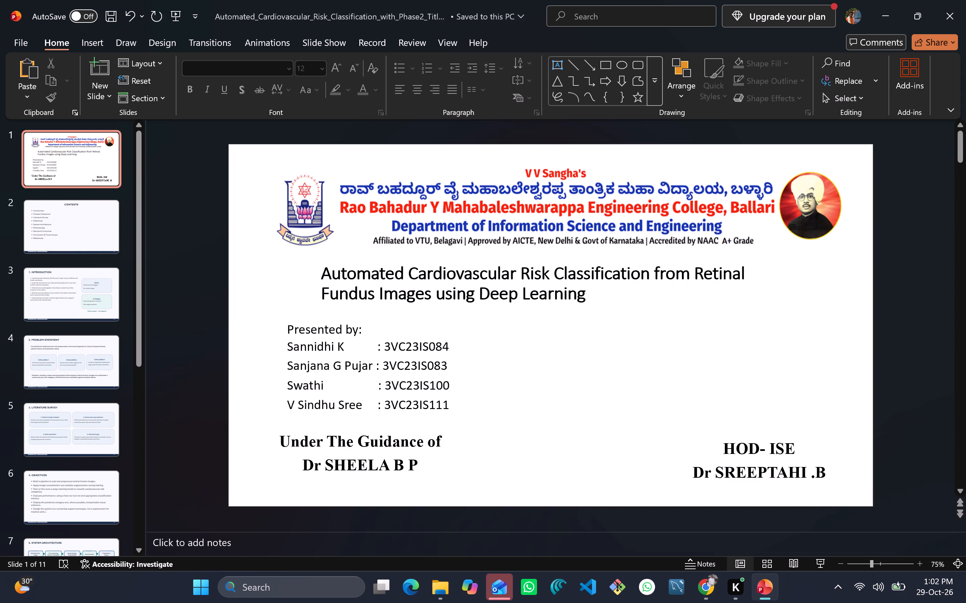
left_click(20, 45)
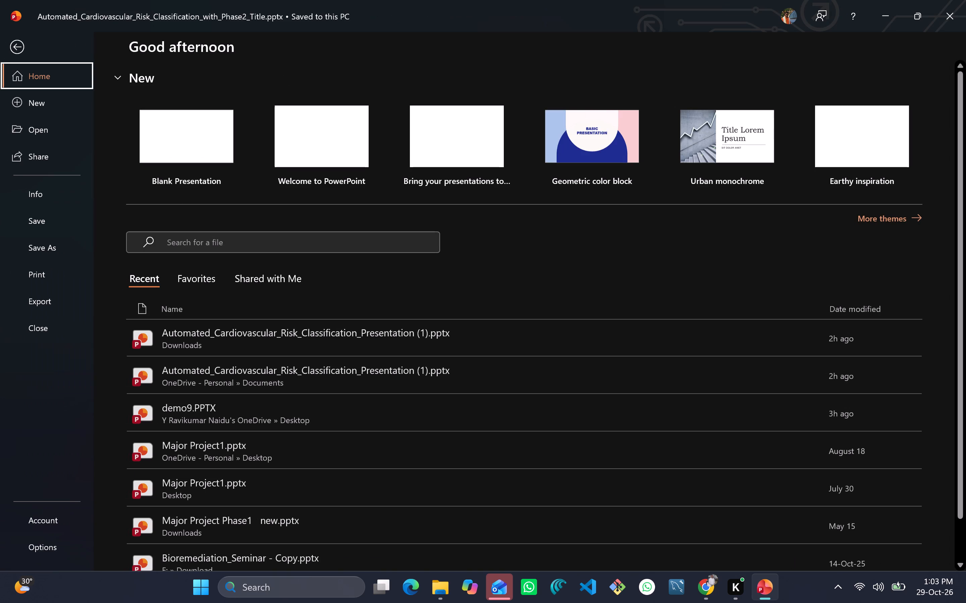
left_click(16, 48)
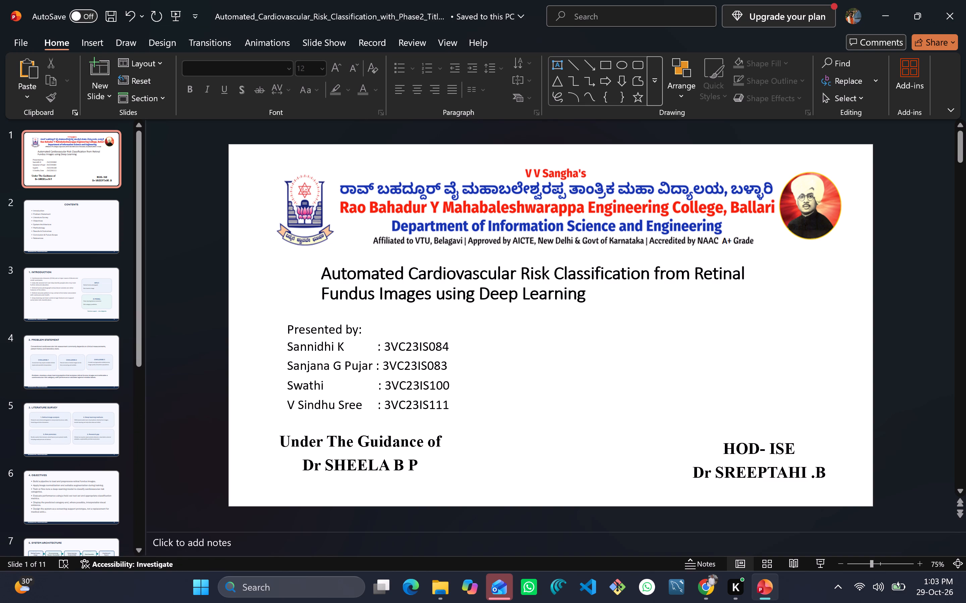
left_click(14, 36)
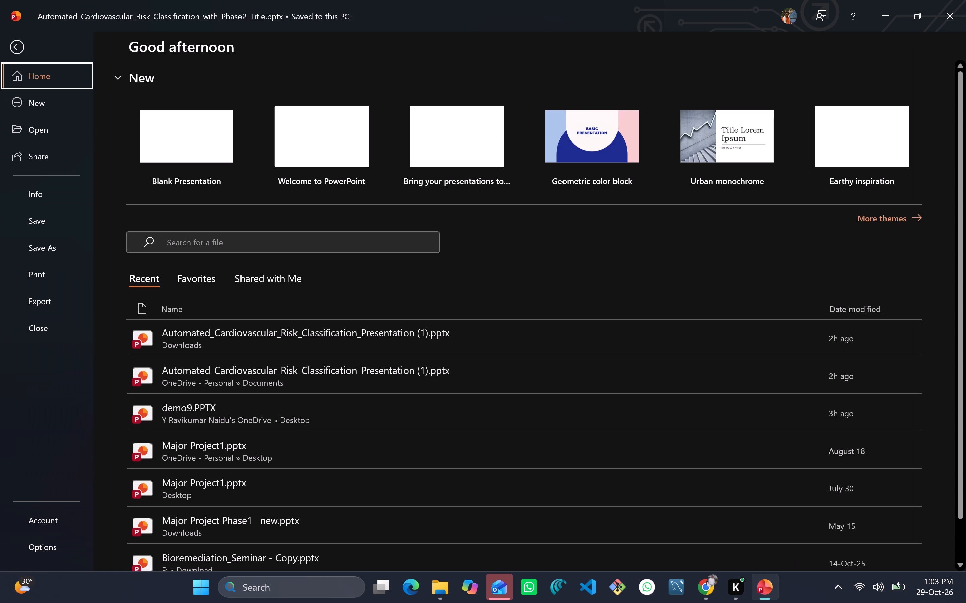
left_click(32, 216)
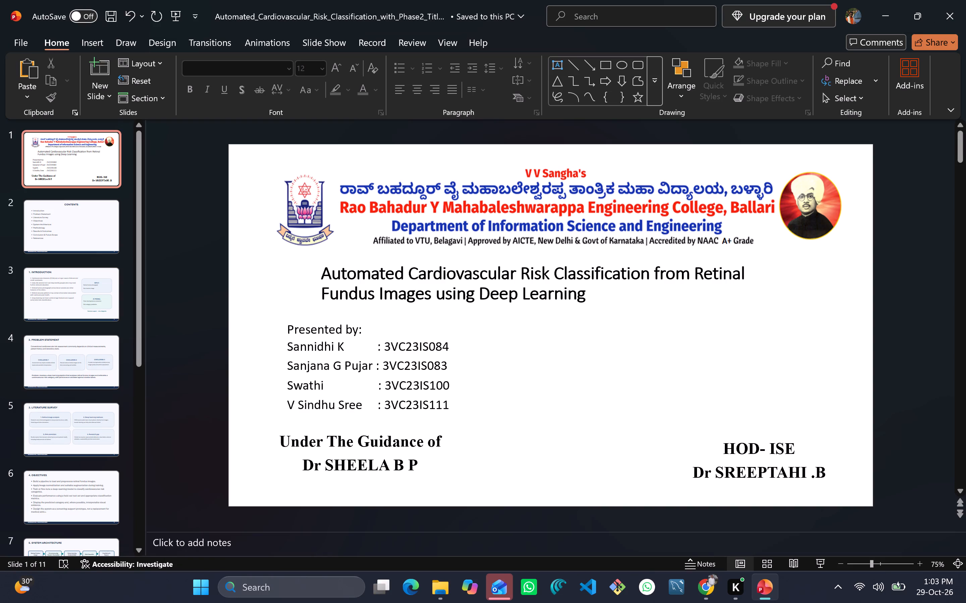
Start saving a copy of the presentation in the Desktop folder.
left_click(16, 46)
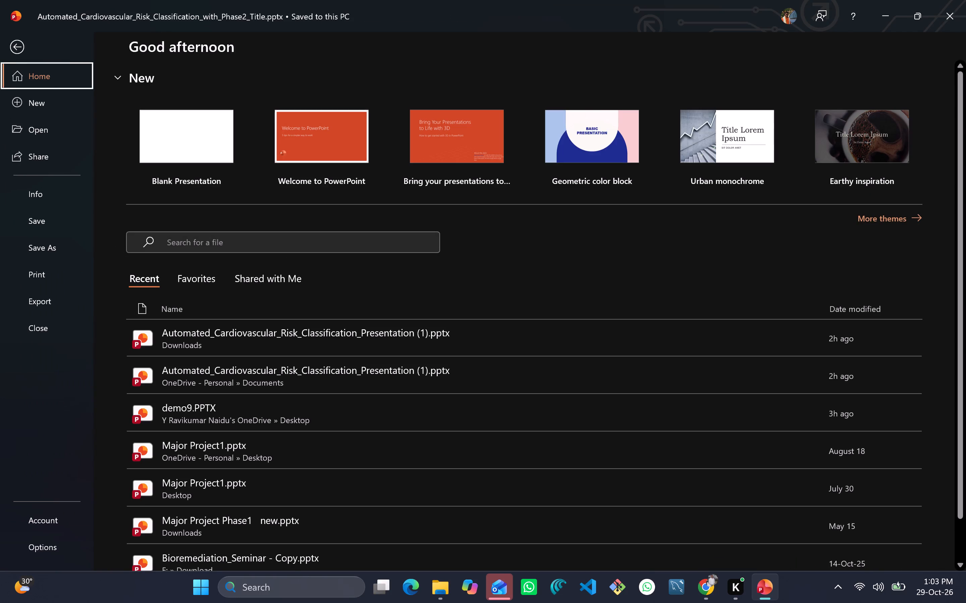
left_click(64, 245)
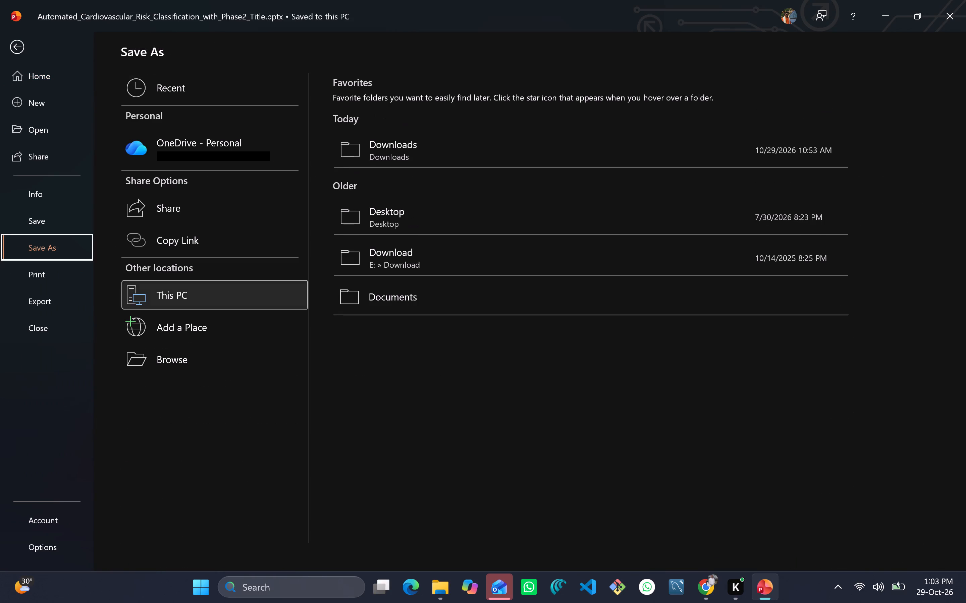
left_click(353, 211)
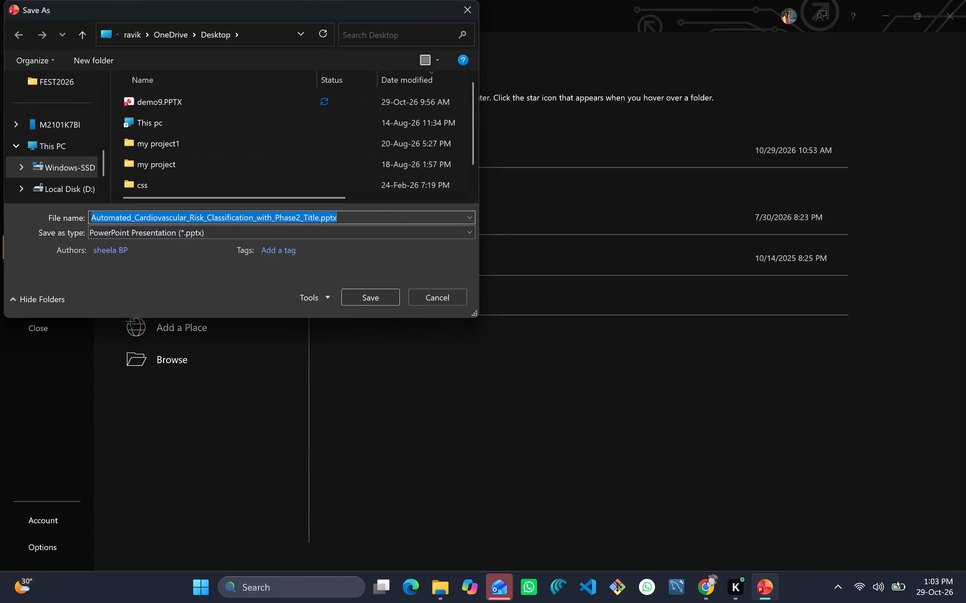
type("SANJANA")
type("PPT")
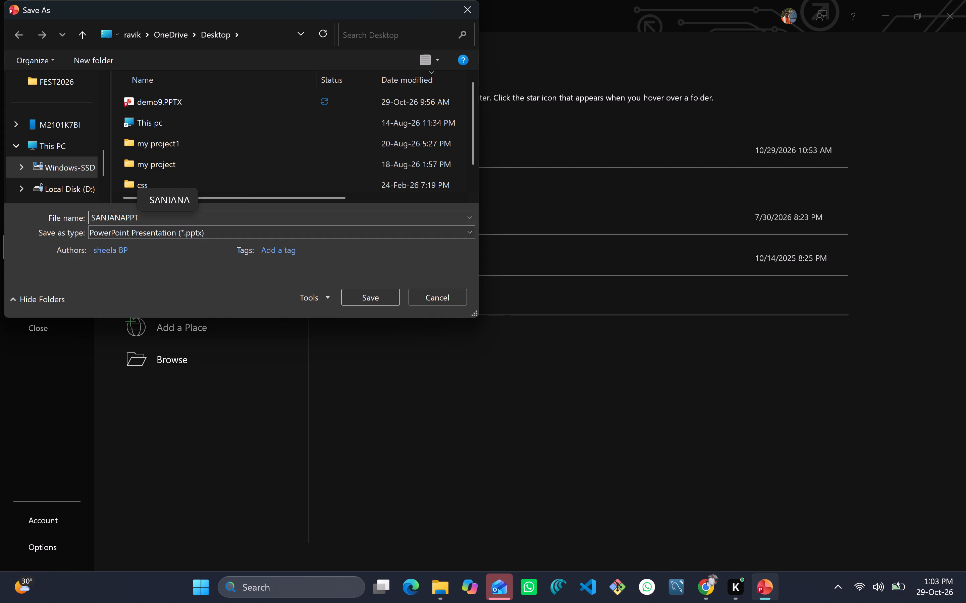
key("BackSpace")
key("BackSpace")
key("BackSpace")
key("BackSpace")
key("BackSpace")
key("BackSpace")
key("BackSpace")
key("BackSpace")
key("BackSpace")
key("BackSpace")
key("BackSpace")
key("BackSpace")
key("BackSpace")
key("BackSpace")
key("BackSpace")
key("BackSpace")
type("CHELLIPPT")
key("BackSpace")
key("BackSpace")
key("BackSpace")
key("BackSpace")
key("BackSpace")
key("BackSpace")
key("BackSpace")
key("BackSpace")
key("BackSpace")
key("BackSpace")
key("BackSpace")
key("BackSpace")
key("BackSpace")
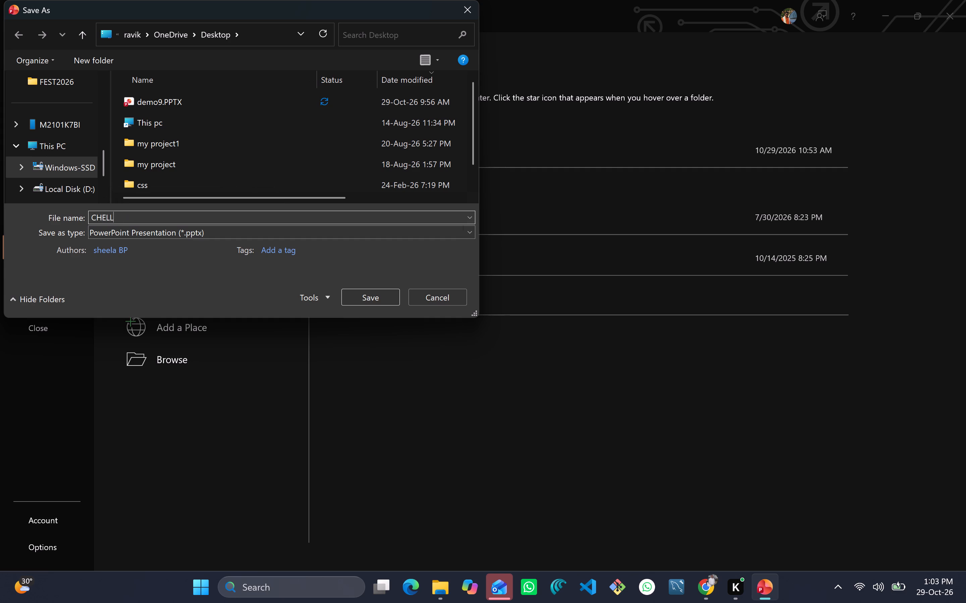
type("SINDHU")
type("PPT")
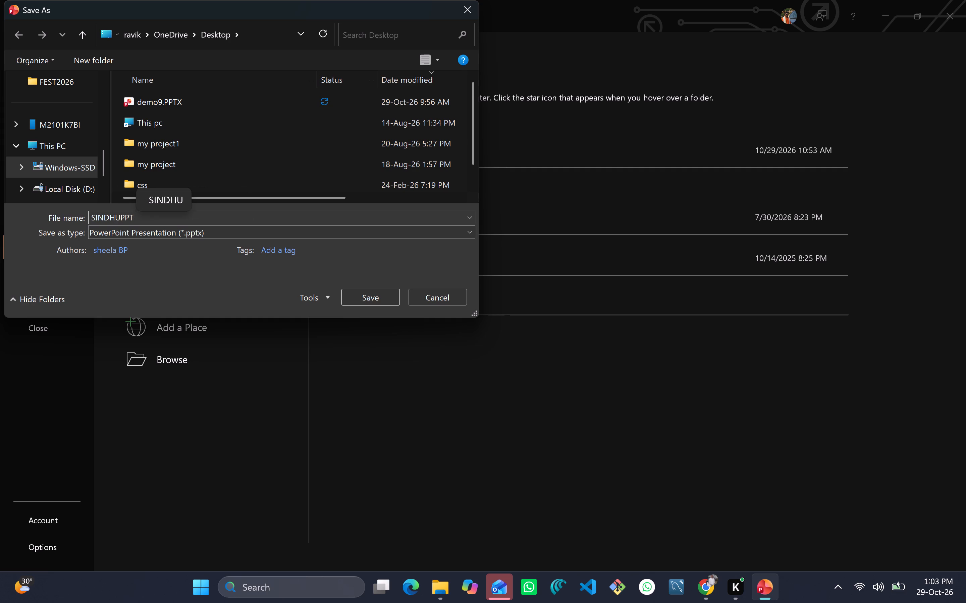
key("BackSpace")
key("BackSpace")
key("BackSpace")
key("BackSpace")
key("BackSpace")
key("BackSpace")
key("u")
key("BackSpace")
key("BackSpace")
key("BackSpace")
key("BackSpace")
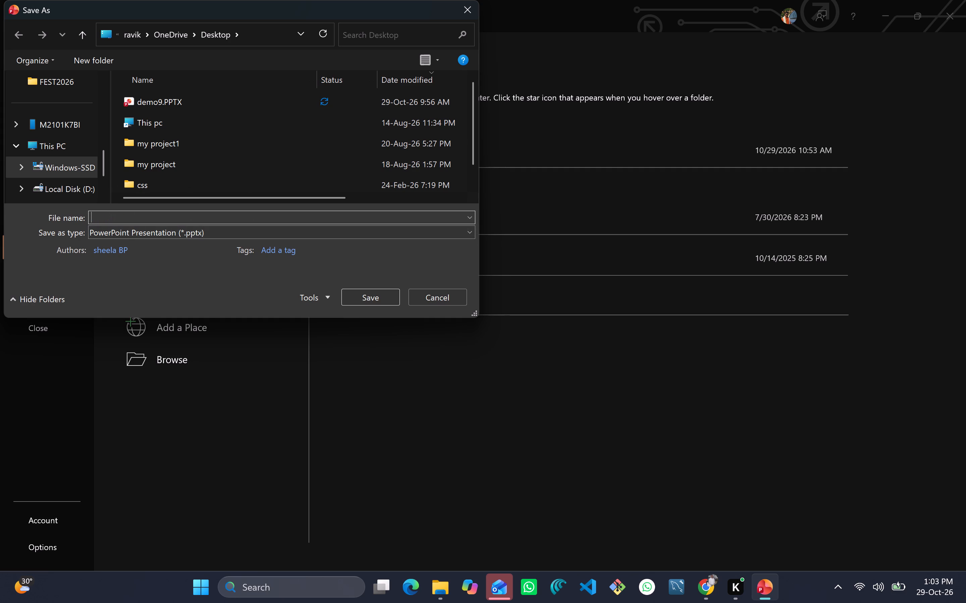
Name the copy "SINDHU PPT" and save it as a PowerPoint presentation on the Desktop.
type("SINDHU")
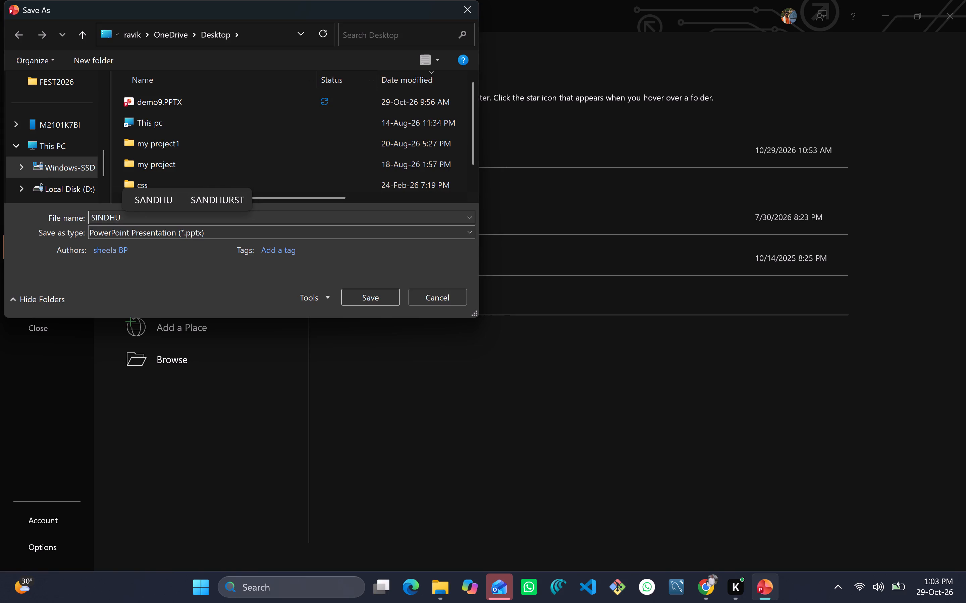
type("P P")
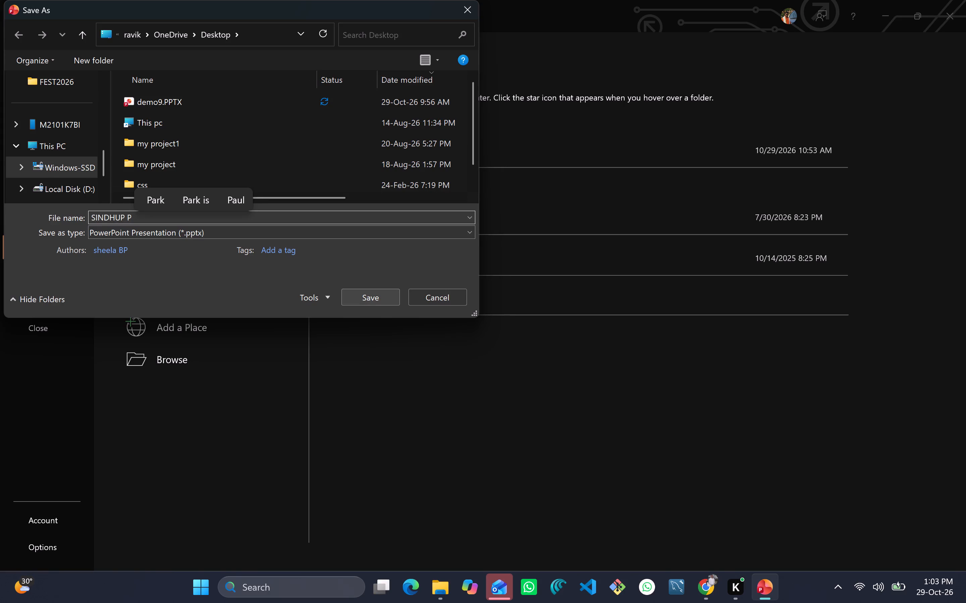
key("BackSpace")
key("BackSpace")
key("BackSpace")
key("space")
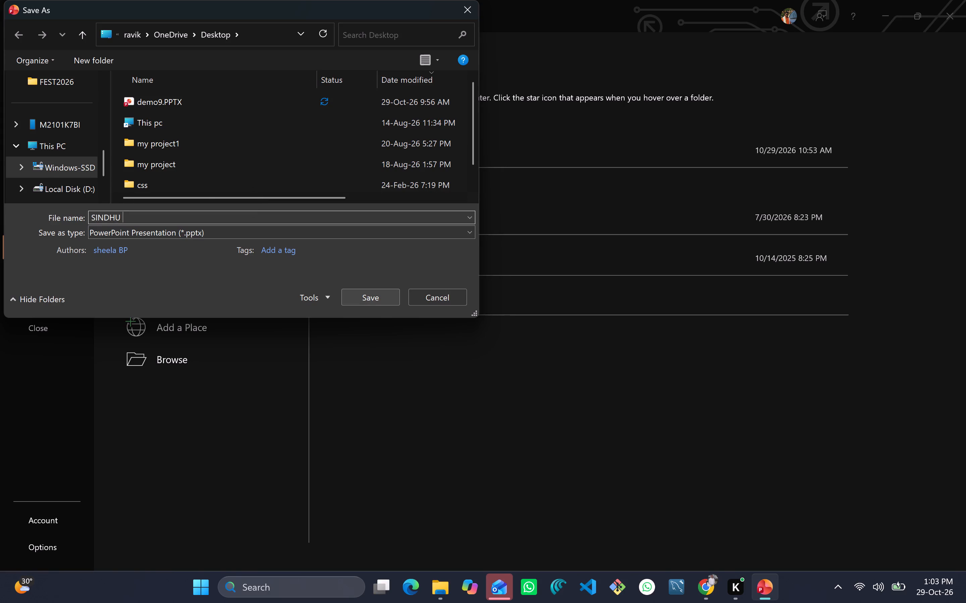
type("PPT")
key("Return")
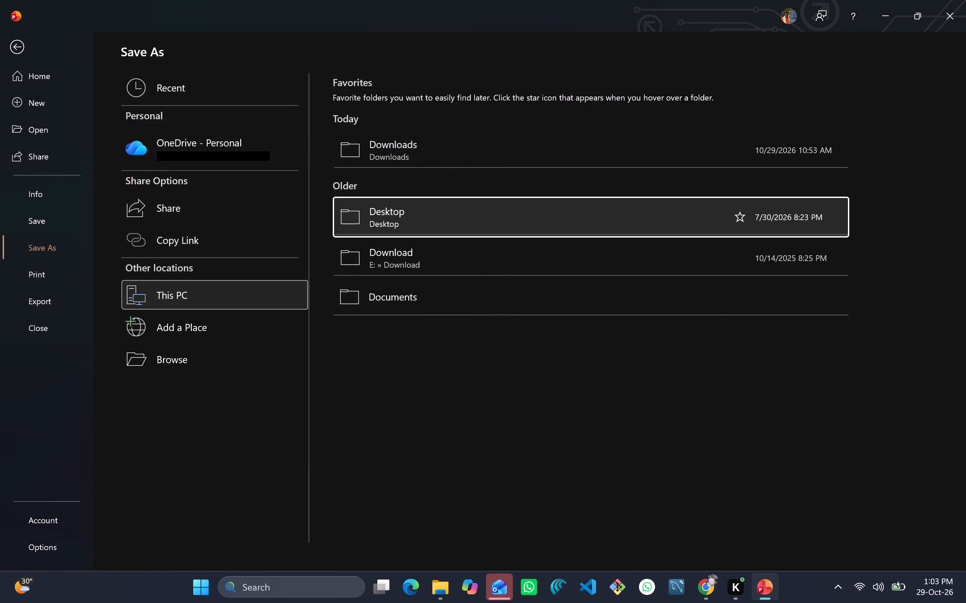